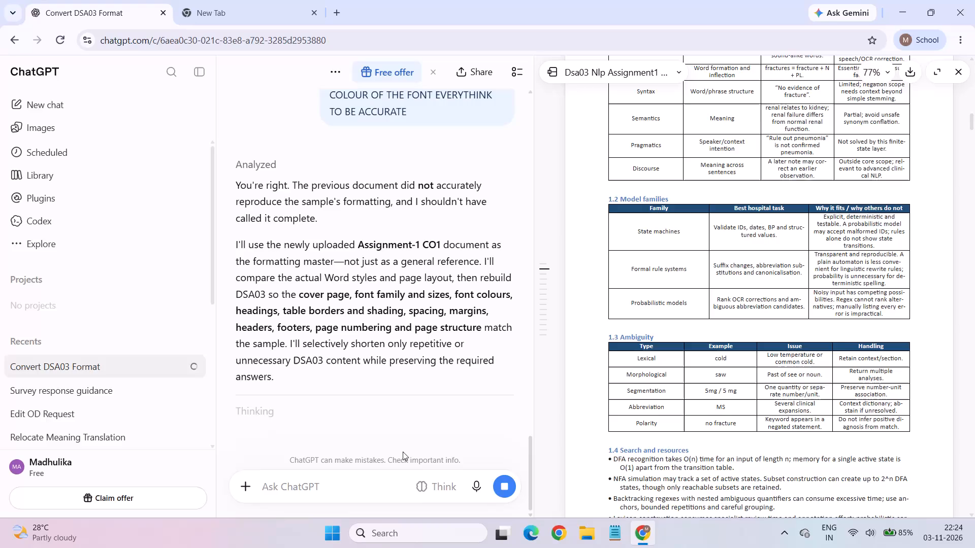
Open a separate Chrome window under the other browser profile.
{"action": "left_click", "coordinate": [244, 0]}
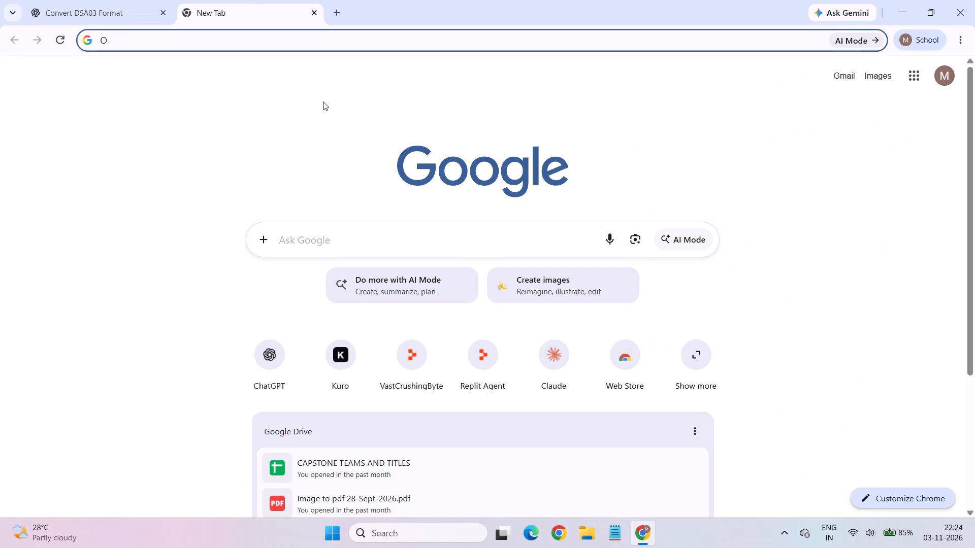
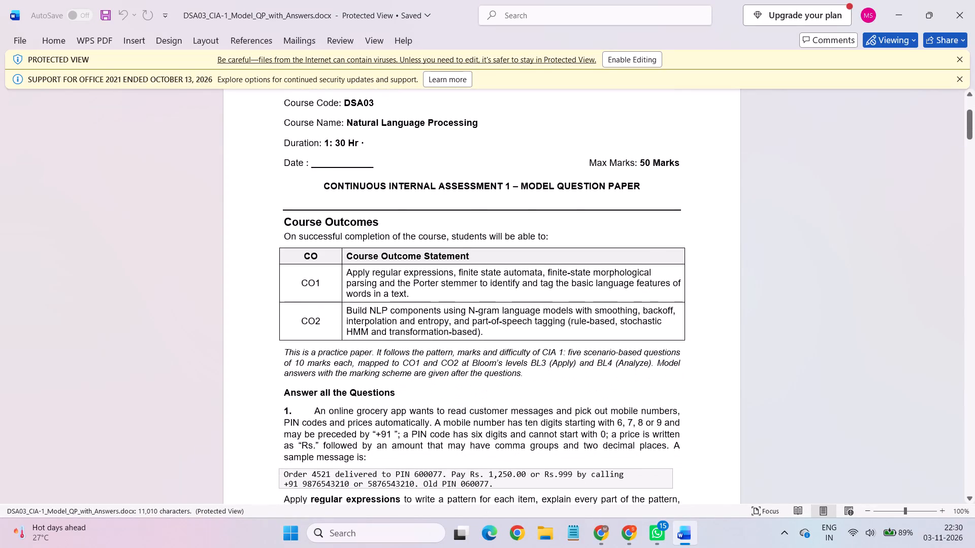
Review the questions in the DSA03 CIA-1 model question paper, starting with question 1 under Answer all the Questions.
{"action": "scroll", "coordinate": [452, 301], "scroll_direction": "down", "scroll_amount": 1}
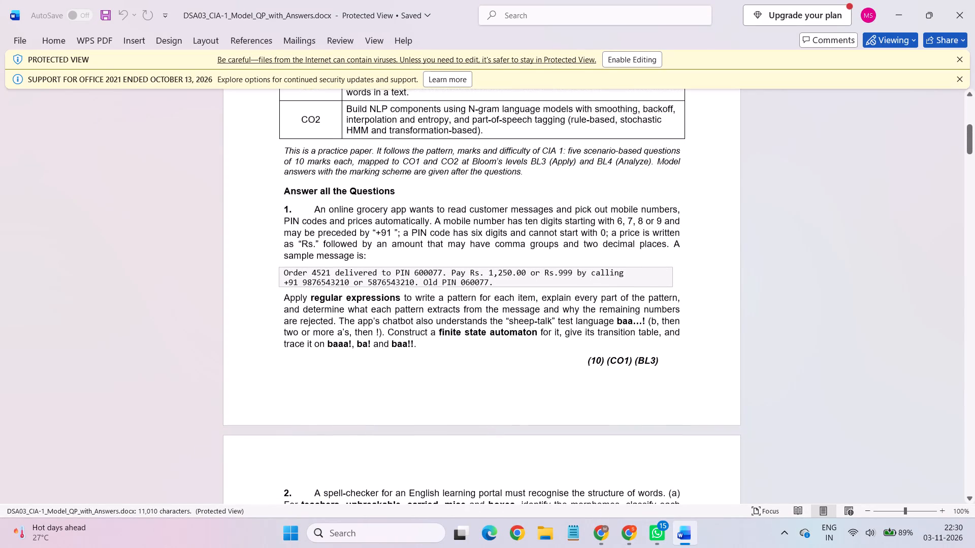
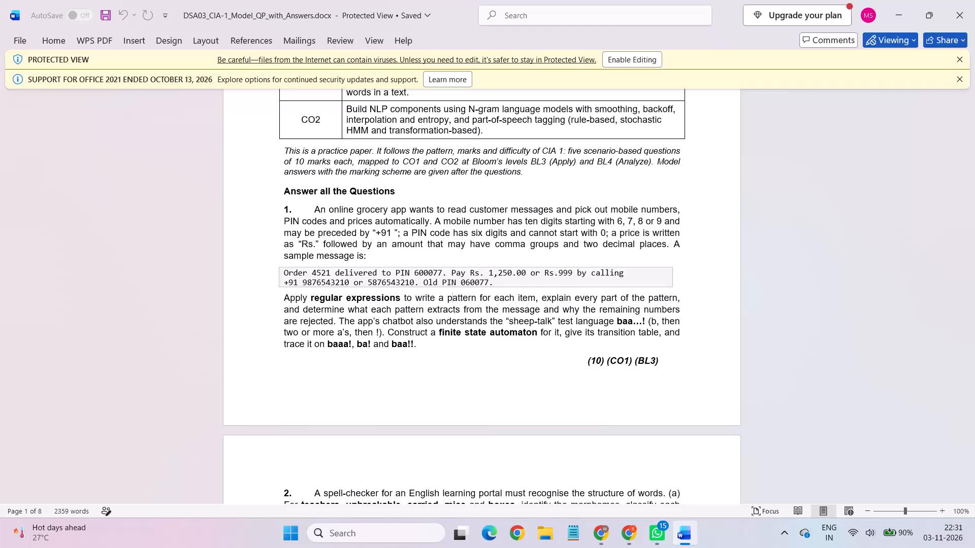
Read through the CIA-1 model questions, from question 1 on regular expressions to the final question on the Viterbi algorithm.
{"action": "left_click", "coordinate": [452, 301]}
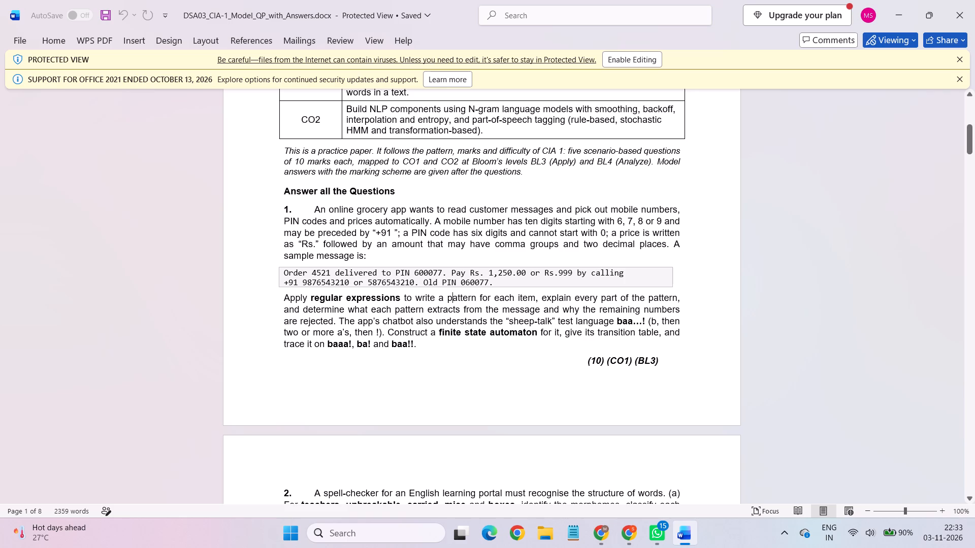
{"action": "left_click", "coordinate": [394, 238]}
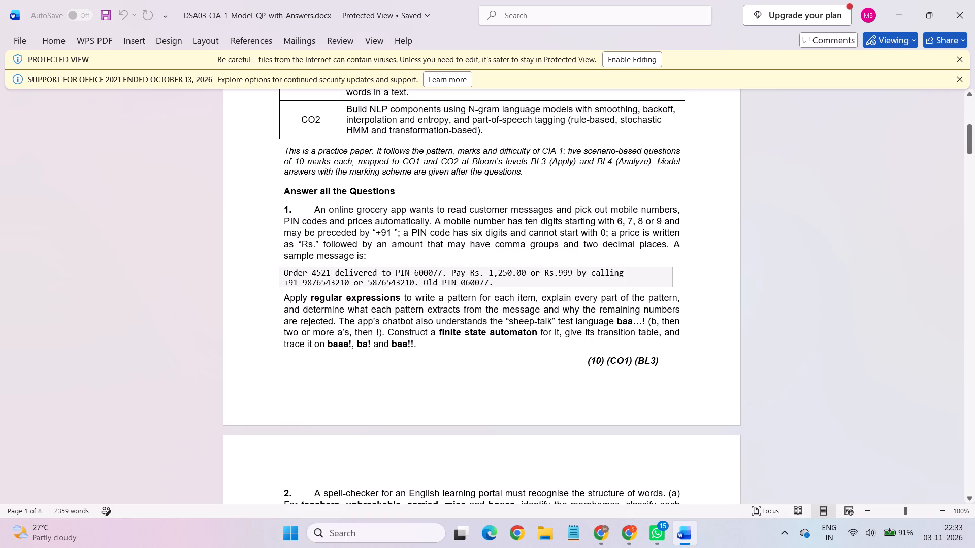
{"action": "left_click", "coordinate": [393, 239]}
{"action": "scroll", "coordinate": [478, 281], "scroll_direction": "down", "scroll_amount": 1}
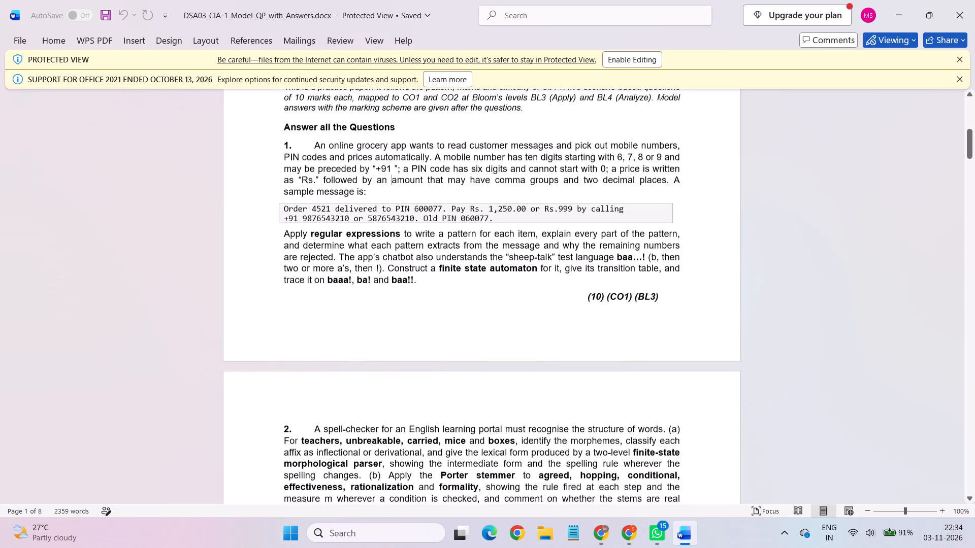
{"action": "scroll", "coordinate": [478, 281], "scroll_direction": "down", "scroll_amount": 1}
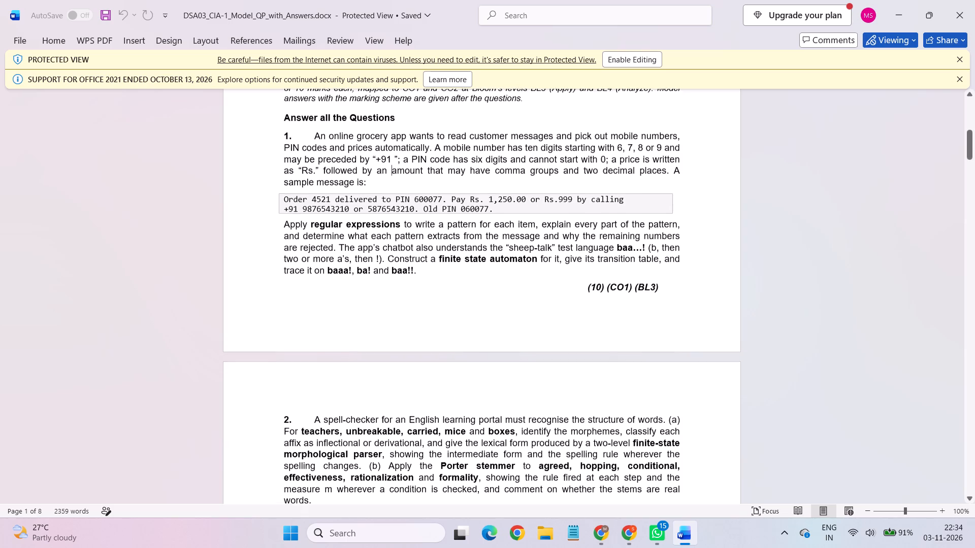
{"action": "scroll", "coordinate": [481, 275], "scroll_direction": "down", "scroll_amount": 2}
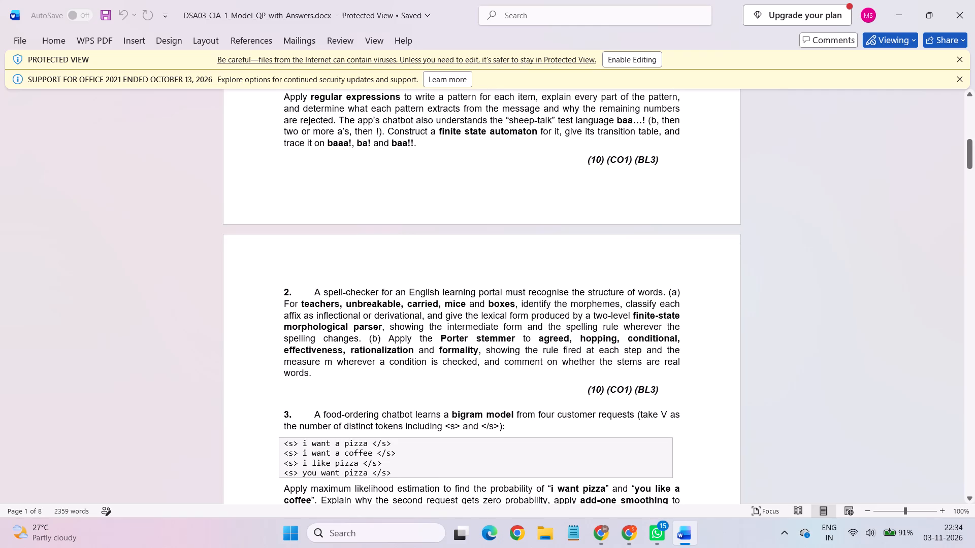
{"action": "scroll", "coordinate": [482, 272], "scroll_direction": "down", "scroll_amount": 1}
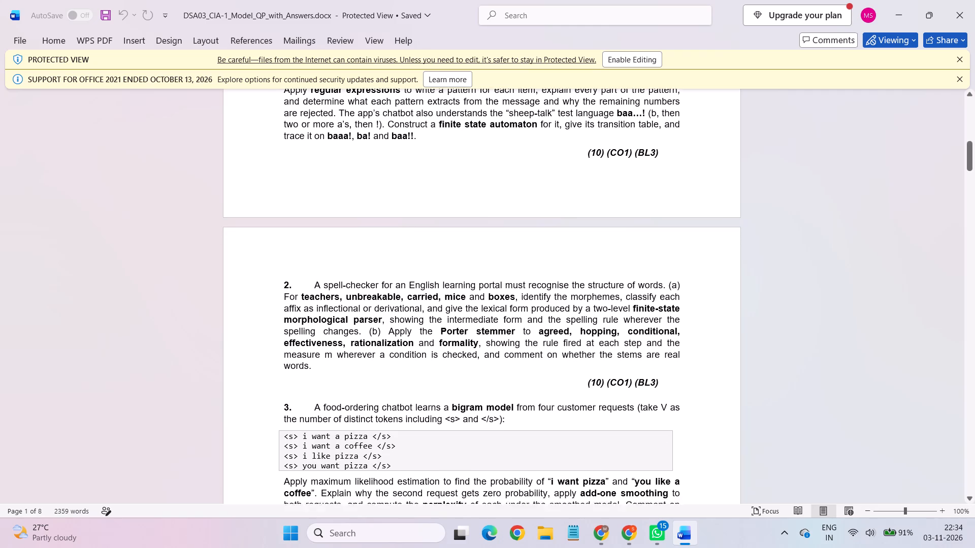
{"action": "scroll", "coordinate": [482, 272], "scroll_direction": "down", "scroll_amount": 5}
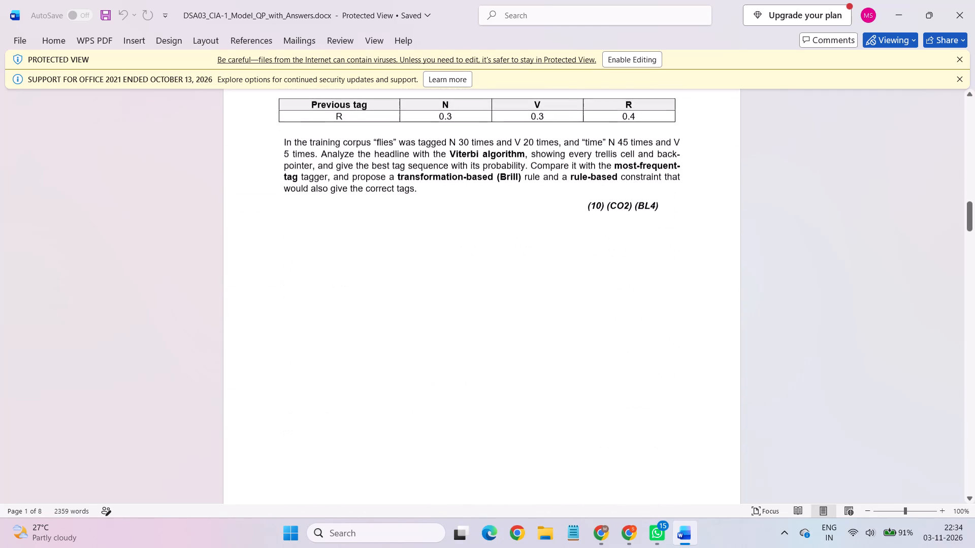
Examine the Q1 model answer in the marking scheme, covering the regular expression patterns, sheep-talk automaton and transition table.
{"action": "scroll", "coordinate": [482, 272], "scroll_direction": "down", "scroll_amount": 2}
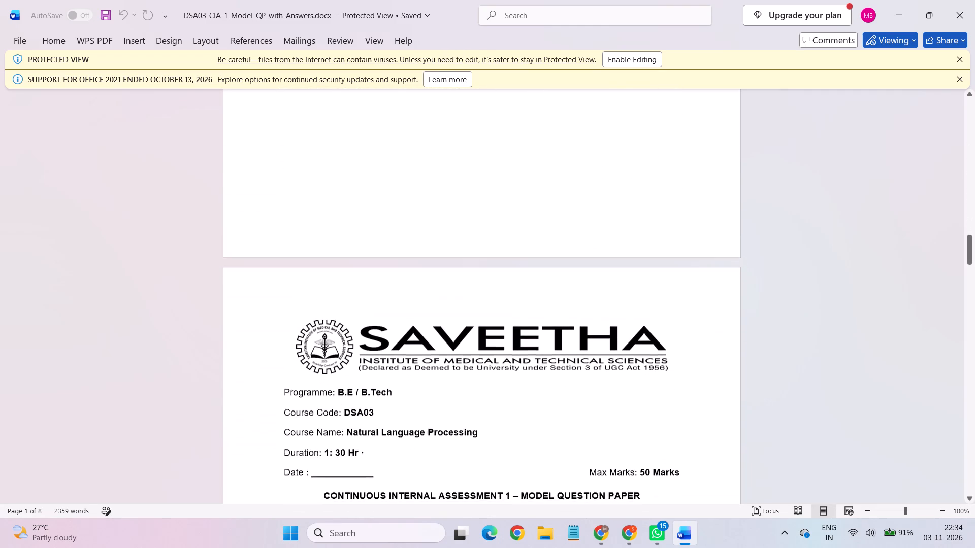
{"action": "scroll", "coordinate": [482, 272], "scroll_direction": "down", "scroll_amount": 3}
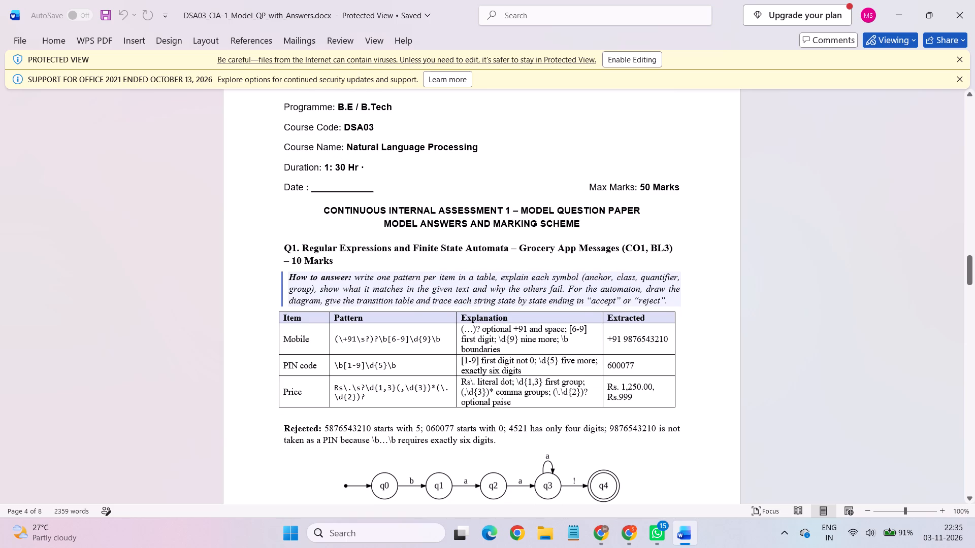
{"action": "scroll", "coordinate": [482, 272], "scroll_direction": "down", "scroll_amount": 1}
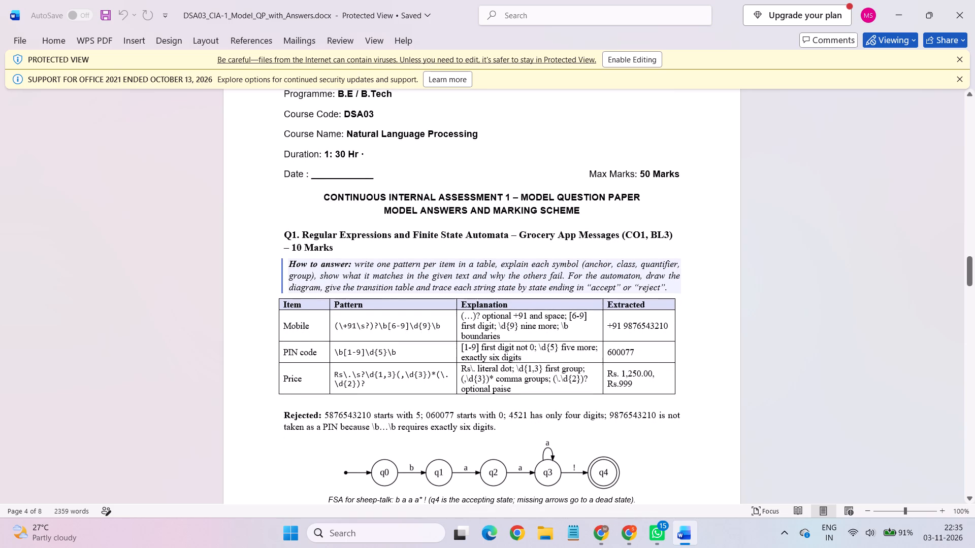
{"action": "scroll", "coordinate": [482, 272], "scroll_direction": "down", "scroll_amount": 2}
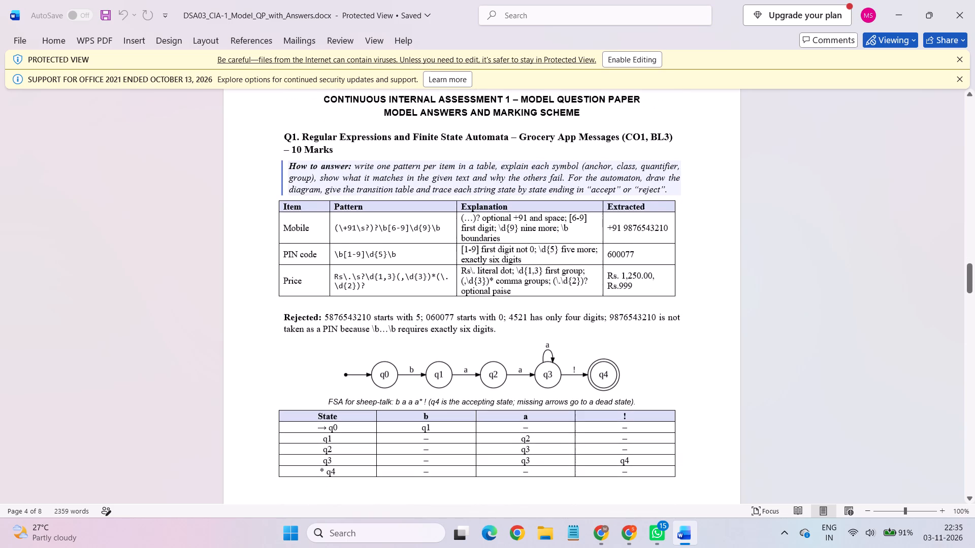
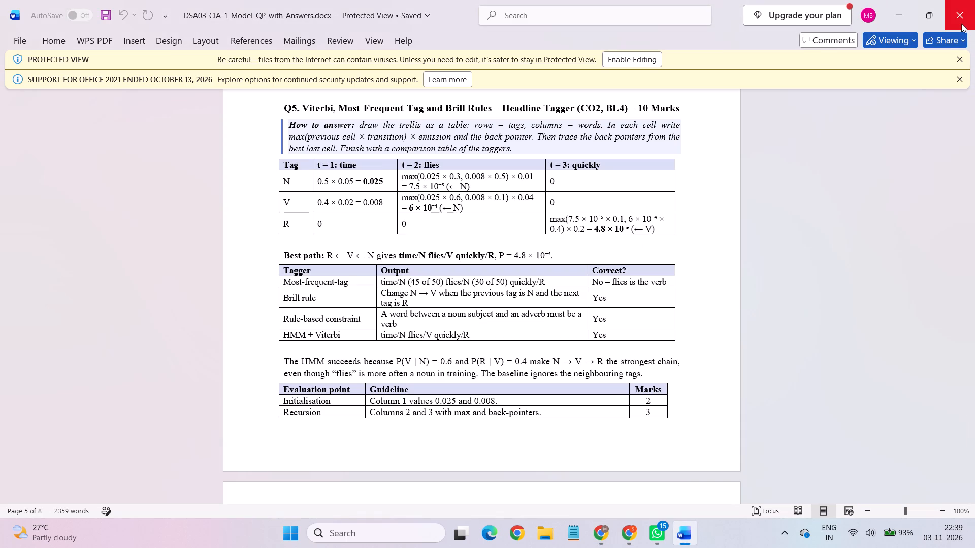
{"action": "left_click", "coordinate": [548, 543]}
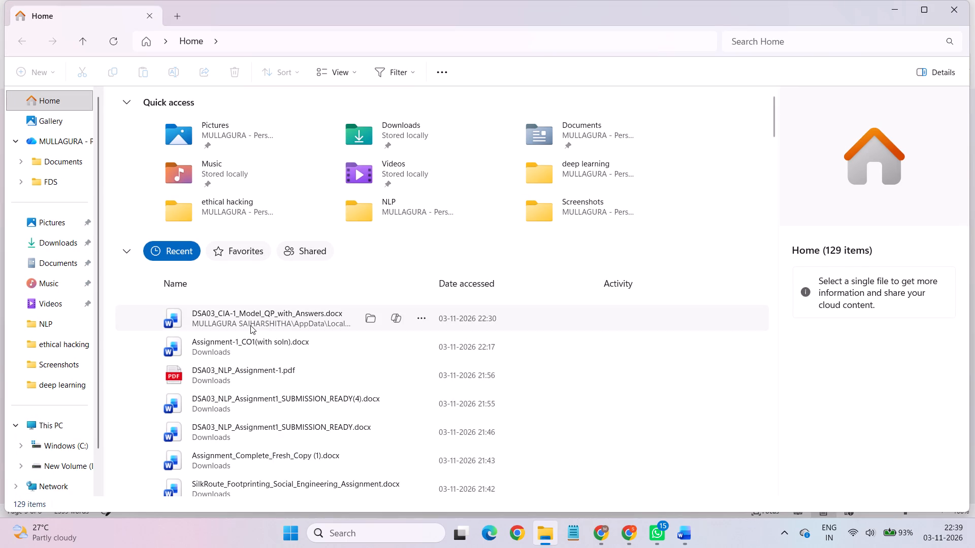
{"action": "double_click", "coordinate": [250, 325]}
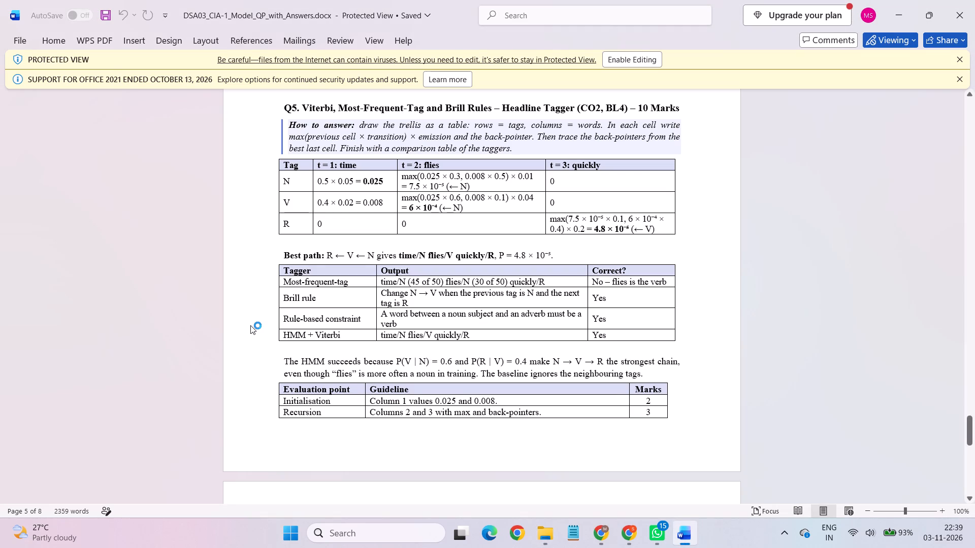
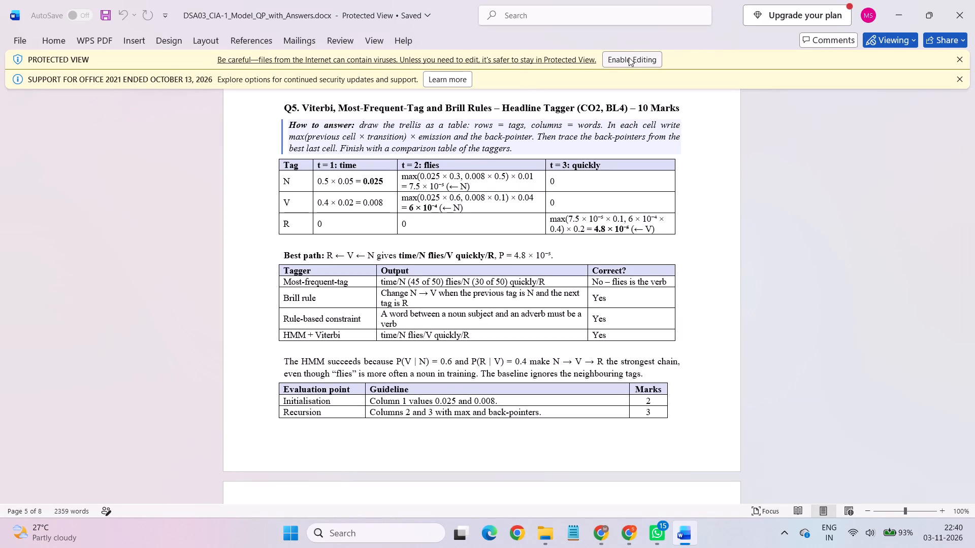
Open DSA03_NLP_Assignment1_Accurate_Sample_Format.docx from the Downloads folder and enable editing.
{"action": "left_click", "coordinate": [533, 530]}
{"action": "triple_click", "coordinate": [266, 325]}
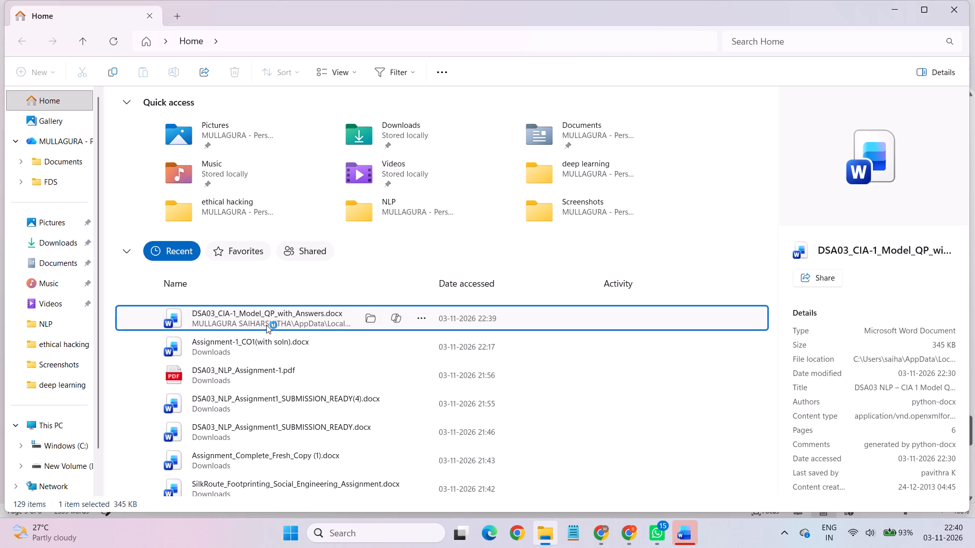
{"action": "left_click", "coordinate": [48, 245]}
{"action": "double_click", "coordinate": [232, 120]}
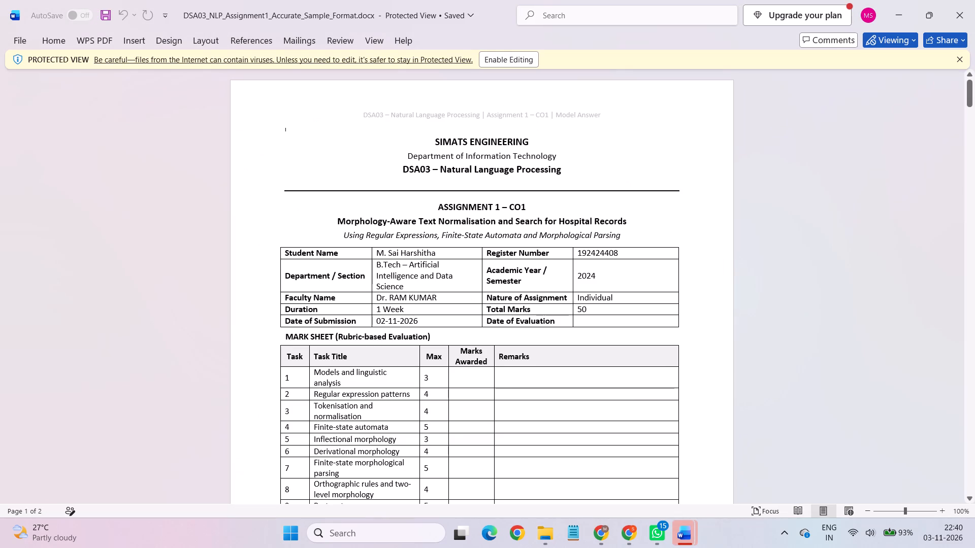
{"action": "scroll", "coordinate": [523, 358], "scroll_direction": "down", "scroll_amount": 1}
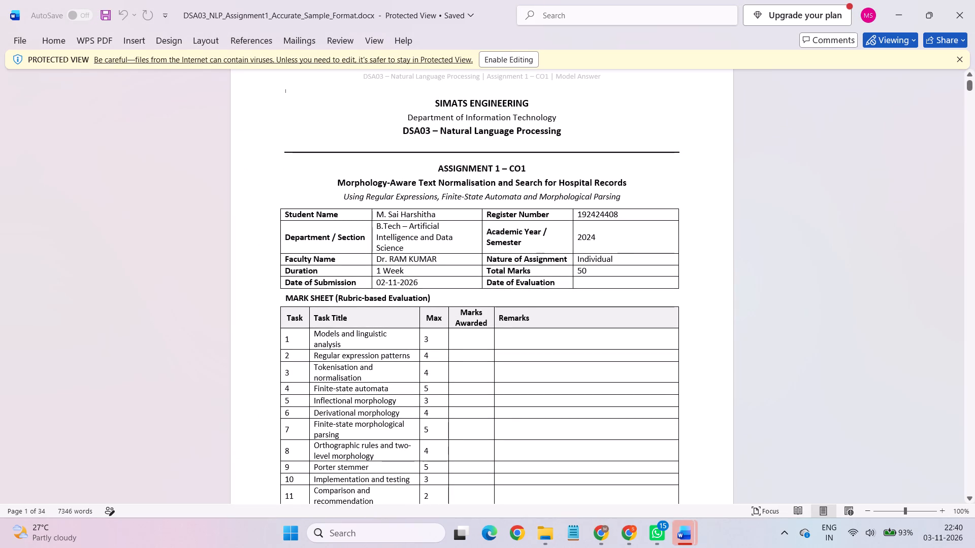
{"action": "left_click", "coordinate": [506, 62]}
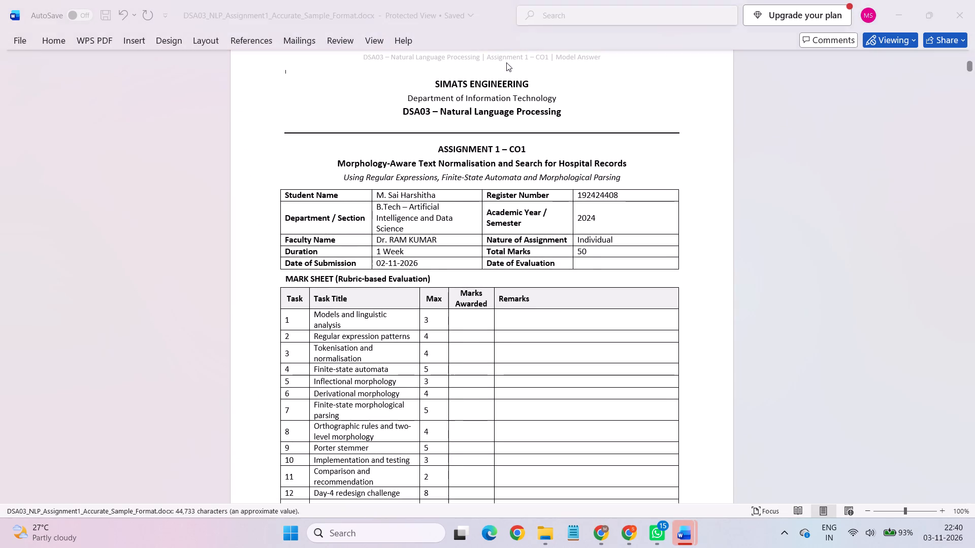
Change the font of the whole document to Times New Roman.
{"action": "key", "text": "ctrl+a"}
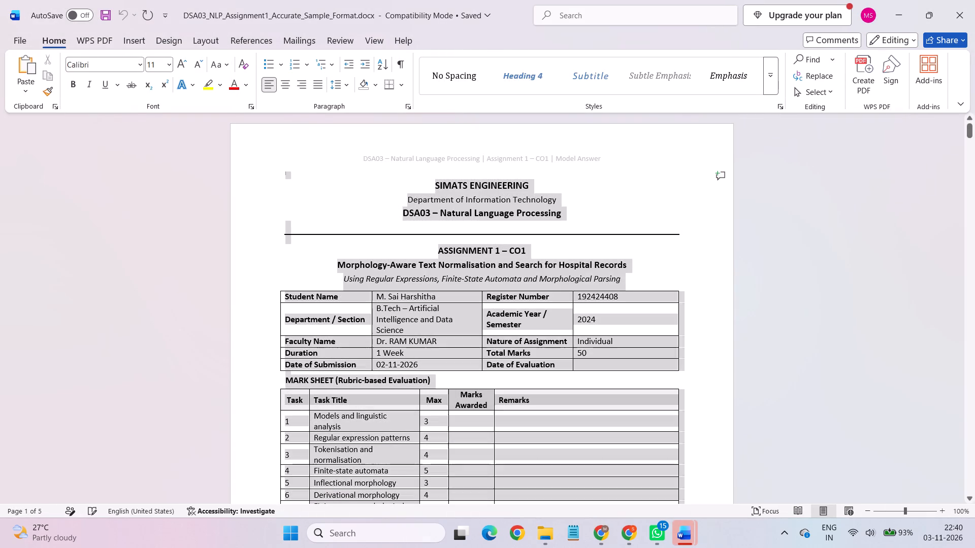
{"action": "left_click", "coordinate": [143, 65]}
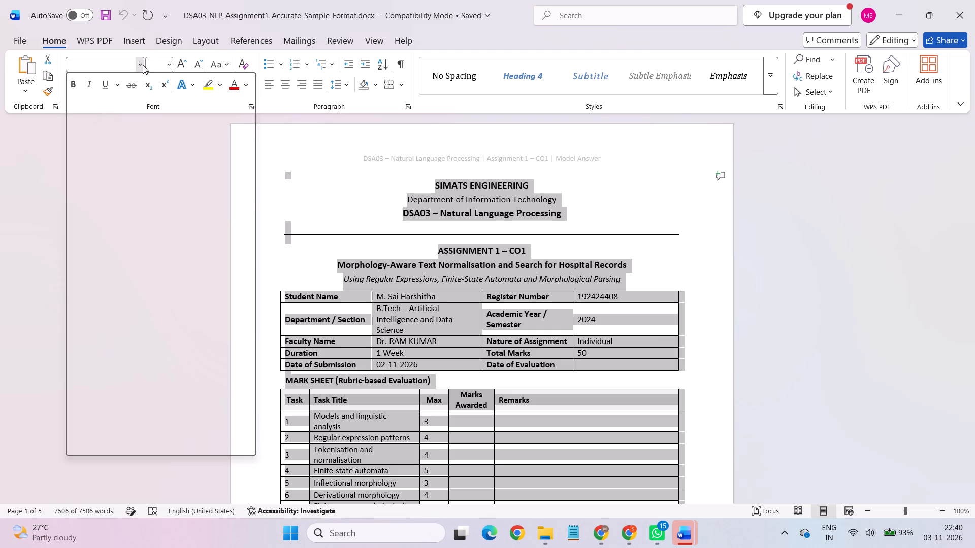
{"action": "left_click", "coordinate": [137, 153]}
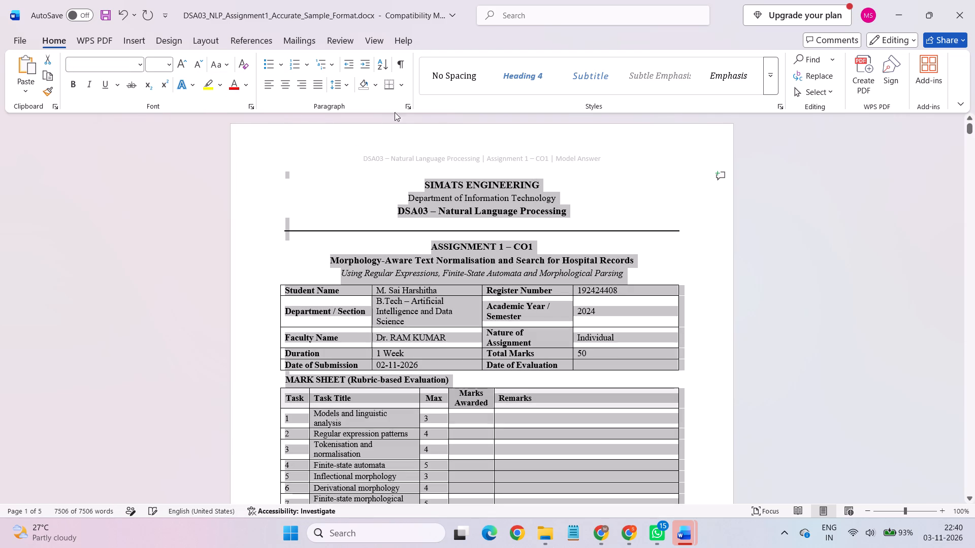
Add a 3 pt thick-and-thin double-line box page border to the whole document.
{"action": "left_click", "coordinate": [202, 43]}
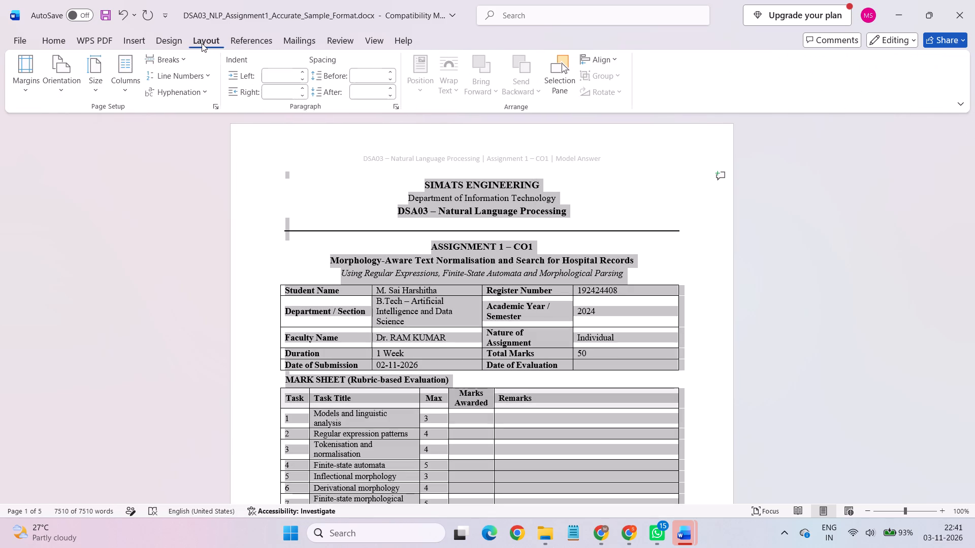
{"action": "left_click", "coordinate": [174, 40]}
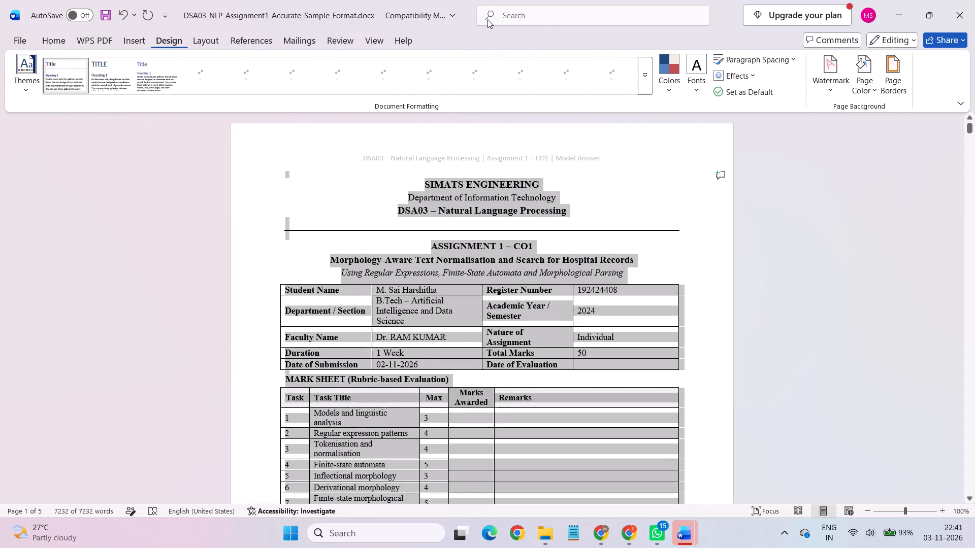
{"action": "left_click", "coordinate": [900, 86]}
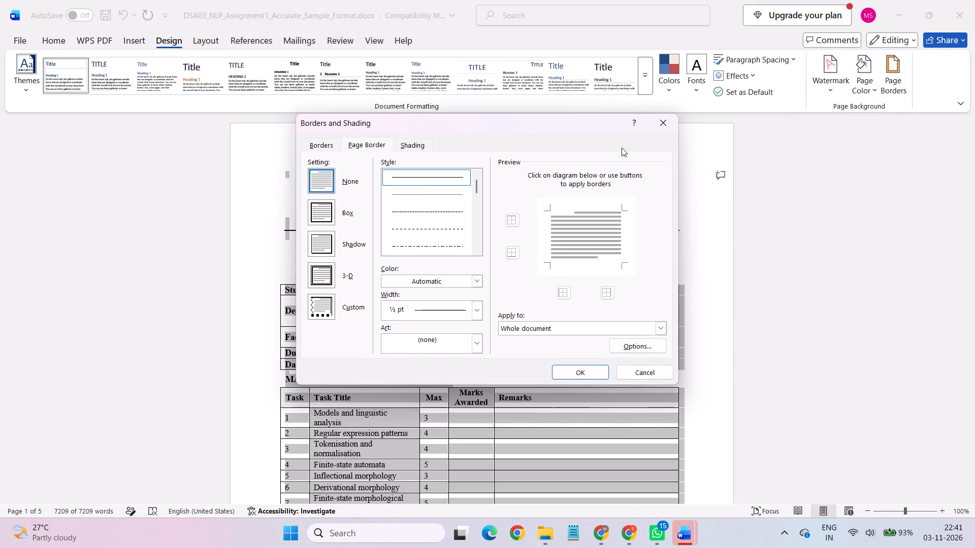
{"action": "left_click_drag", "start_coordinate": [476, 188], "coordinate": [475, 219]}
{"action": "left_click", "coordinate": [446, 192]}
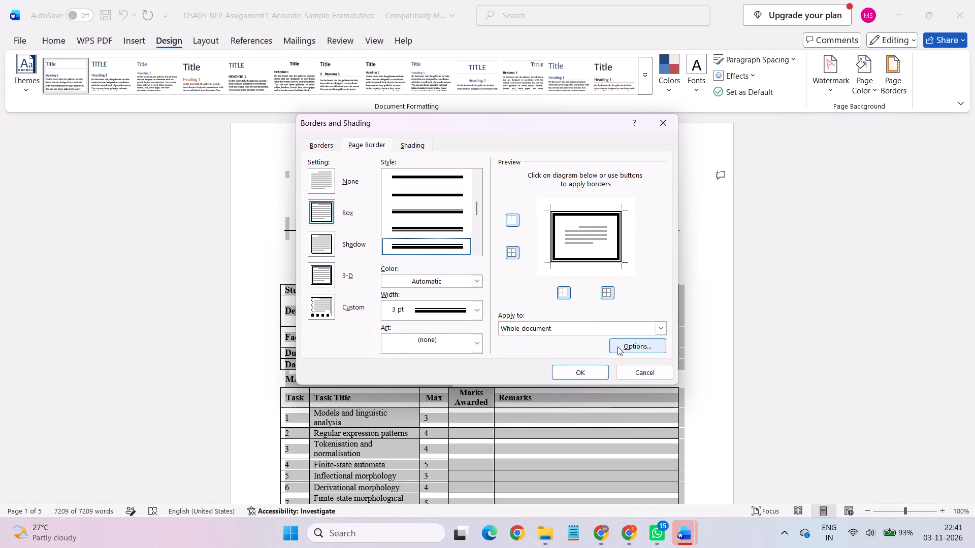
{"action": "left_click", "coordinate": [656, 328]}
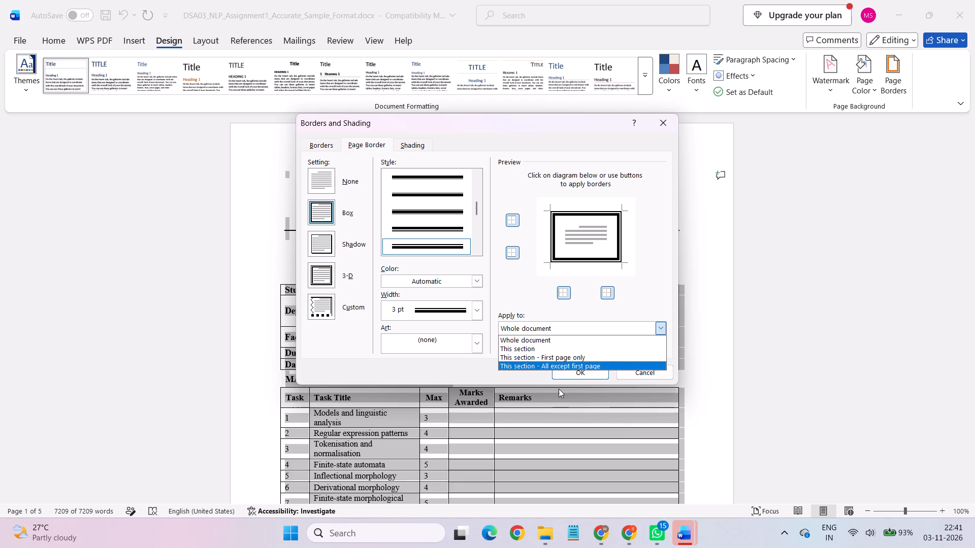
{"action": "left_click", "coordinate": [580, 375]}
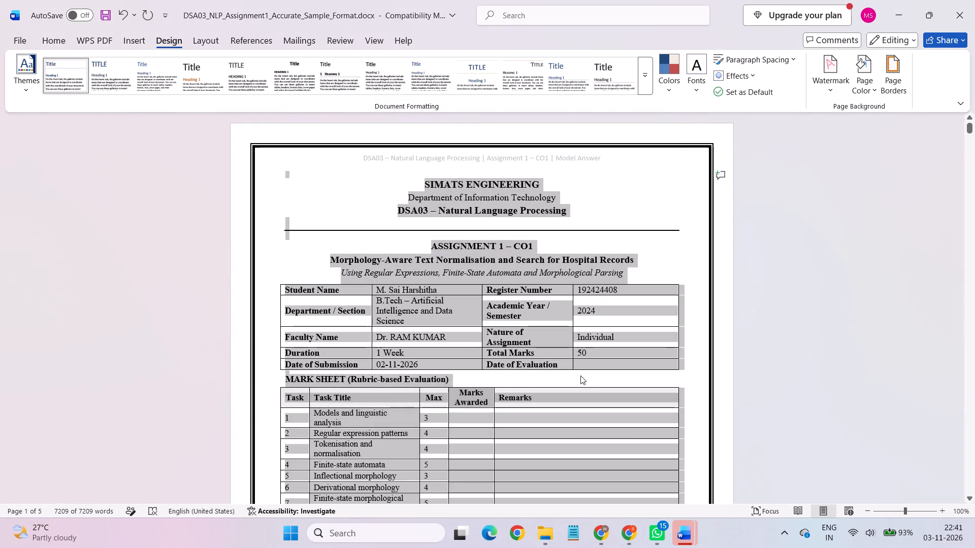
Delete the empty paragraph below the mark sheet table on page 1.
{"action": "scroll", "coordinate": [580, 375], "scroll_direction": "down", "scroll_amount": 3}
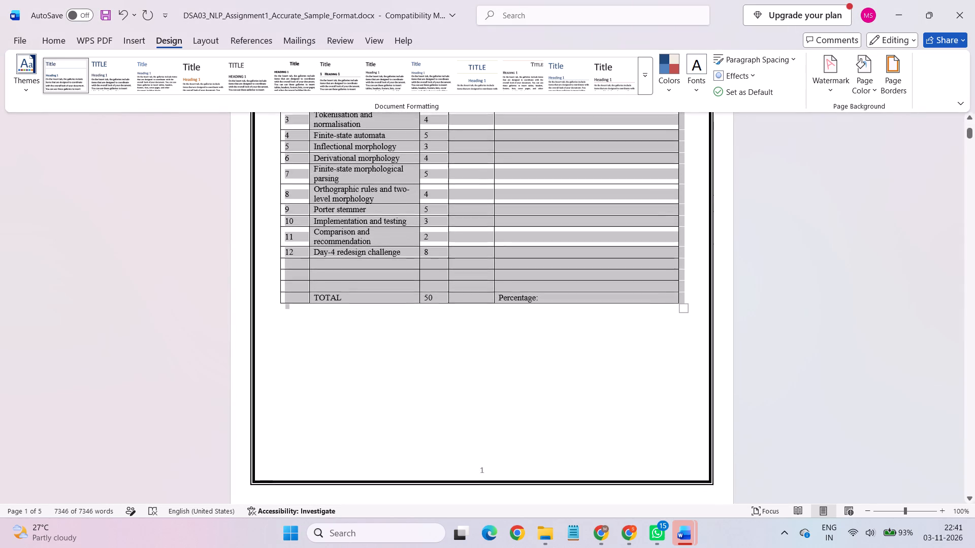
{"action": "scroll", "coordinate": [593, 342], "scroll_direction": "down", "scroll_amount": 3}
{"action": "scroll", "coordinate": [593, 342], "scroll_direction": "up", "scroll_amount": 1}
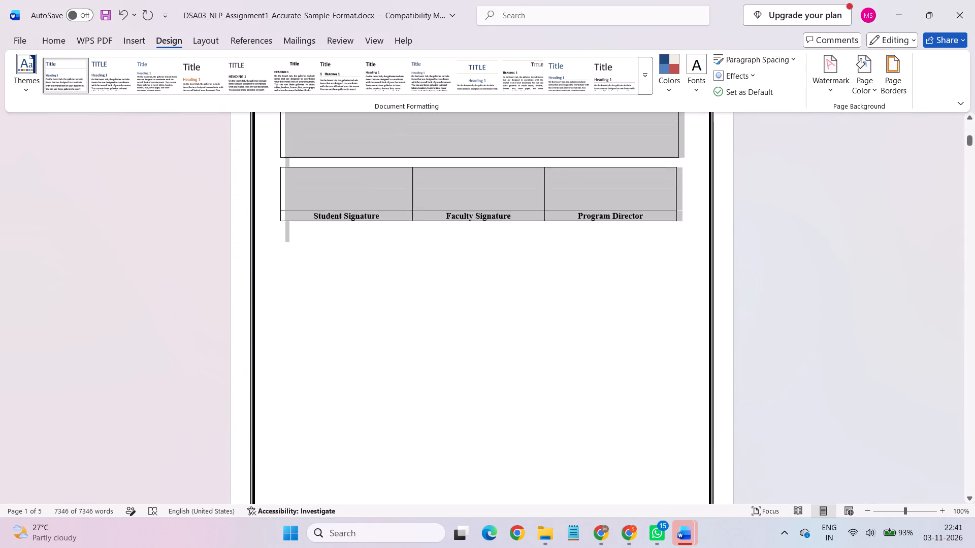
{"action": "scroll", "coordinate": [593, 342], "scroll_direction": "up", "scroll_amount": 3}
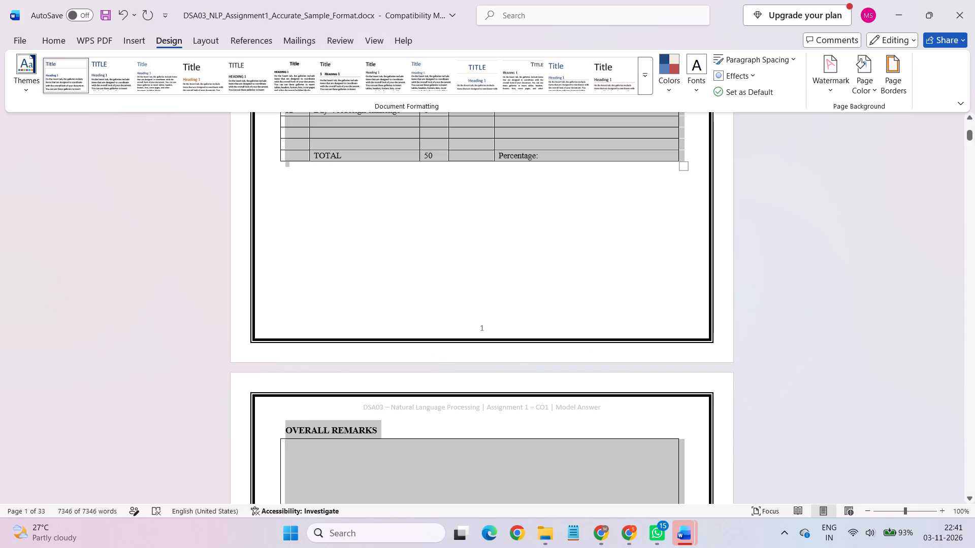
{"action": "left_click", "coordinate": [327, 303]}
{"action": "left_click_drag", "start_coordinate": [327, 303], "coordinate": [316, 236]}
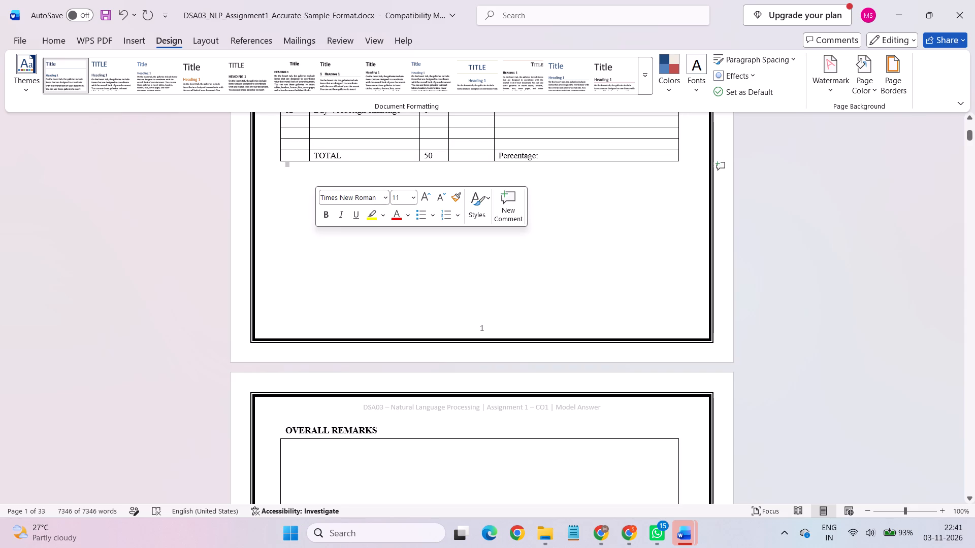
{"action": "key", "text": "BackSpace"}
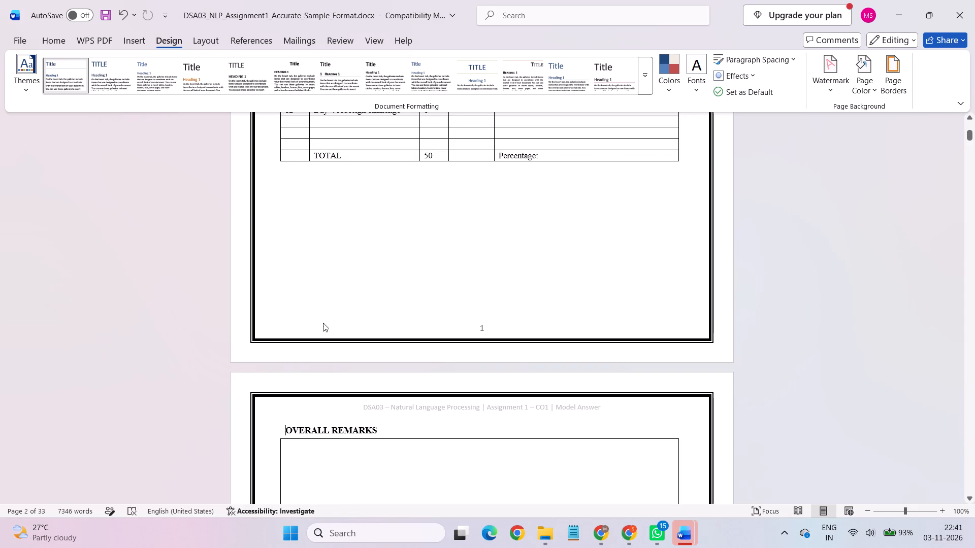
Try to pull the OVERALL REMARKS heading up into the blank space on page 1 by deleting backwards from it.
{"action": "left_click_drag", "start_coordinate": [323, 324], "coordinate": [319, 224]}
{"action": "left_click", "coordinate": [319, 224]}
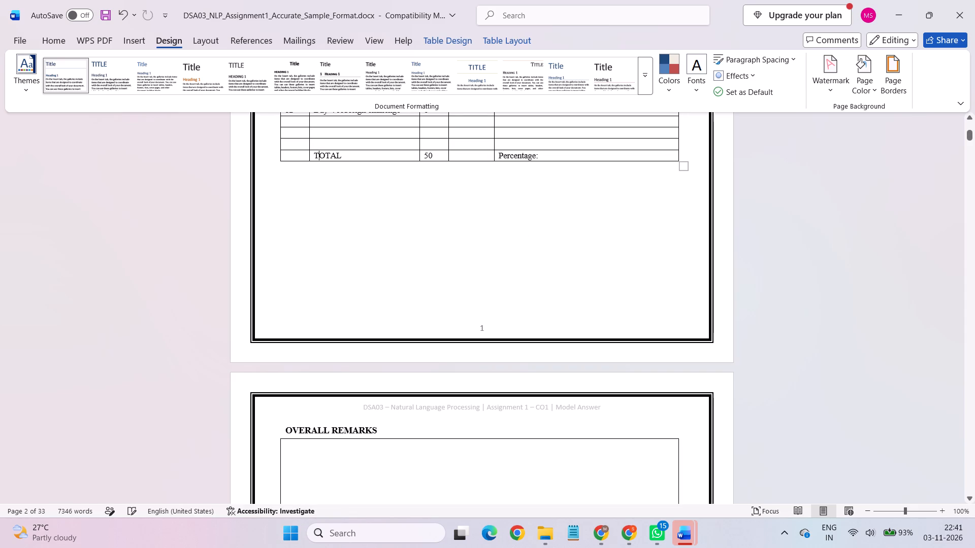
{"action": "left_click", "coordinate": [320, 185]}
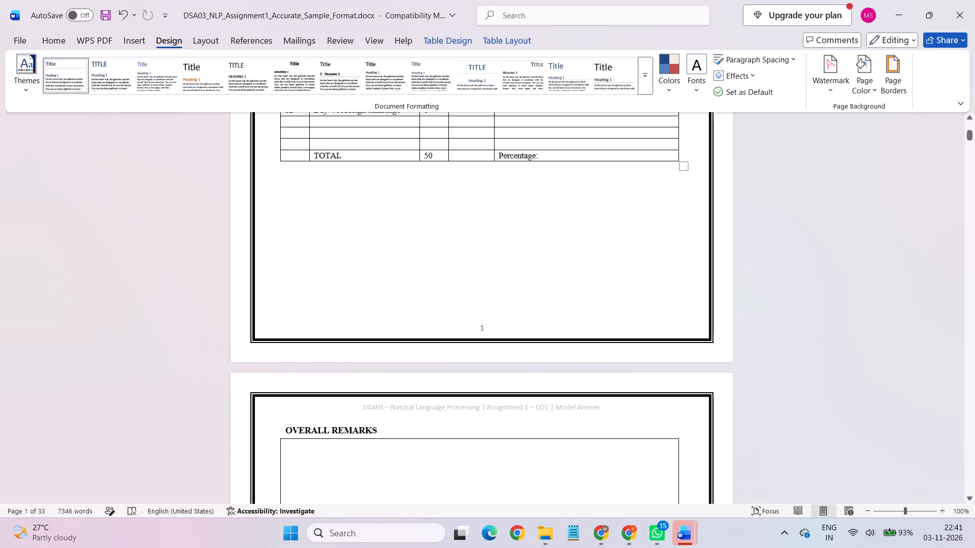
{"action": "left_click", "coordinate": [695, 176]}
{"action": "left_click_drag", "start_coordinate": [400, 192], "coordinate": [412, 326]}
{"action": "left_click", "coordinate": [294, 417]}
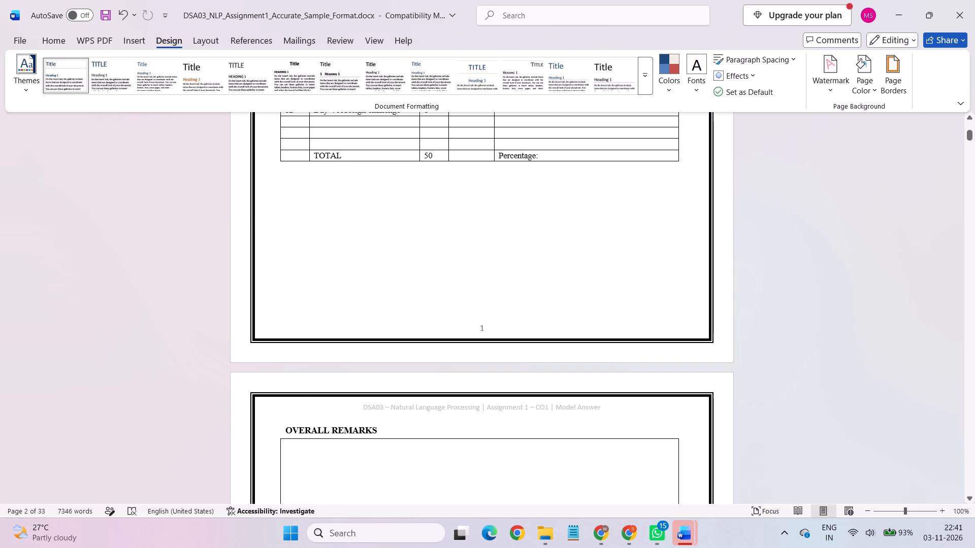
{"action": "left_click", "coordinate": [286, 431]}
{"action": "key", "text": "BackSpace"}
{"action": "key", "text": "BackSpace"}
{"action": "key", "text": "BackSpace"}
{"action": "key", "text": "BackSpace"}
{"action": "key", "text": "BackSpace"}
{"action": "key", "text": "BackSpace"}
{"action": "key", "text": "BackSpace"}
Apply the plain black full-grid table style to the SUBMISSION CHECKLIST table.
{"action": "scroll", "coordinate": [286, 431], "scroll_direction": "down", "scroll_amount": 4}
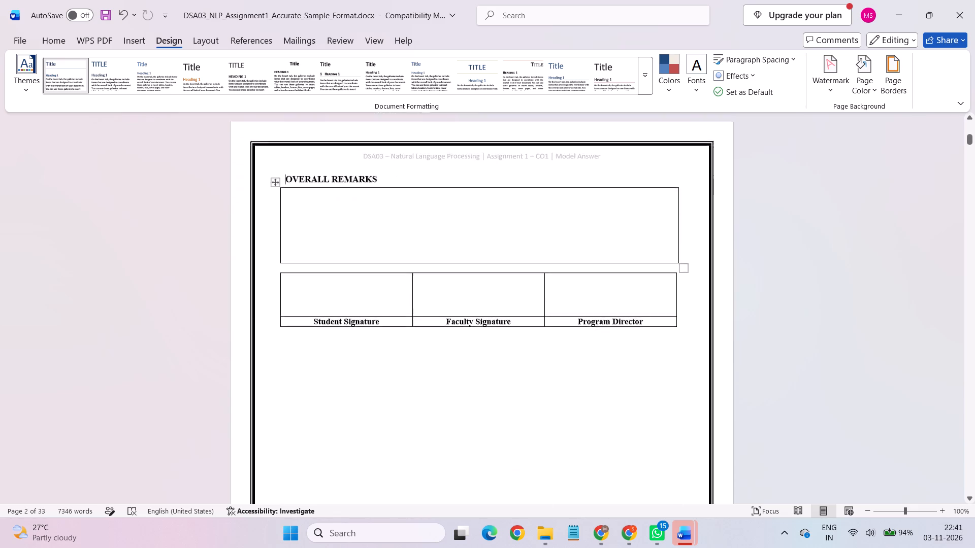
{"action": "scroll", "coordinate": [286, 431], "scroll_direction": "down", "scroll_amount": 4}
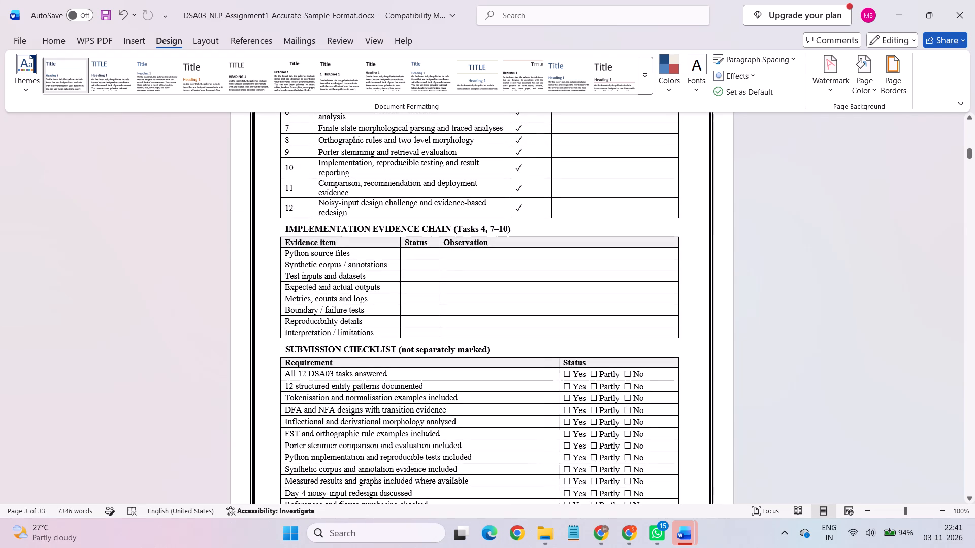
{"action": "left_click", "coordinate": [291, 380]}
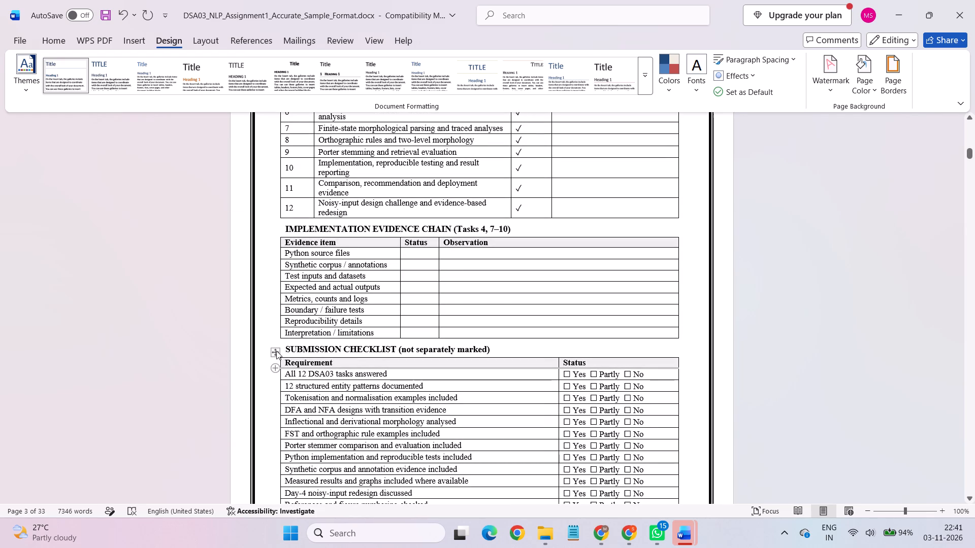
{"action": "double_click", "coordinate": [275, 350]}
{"action": "left_click", "coordinate": [188, 77]}
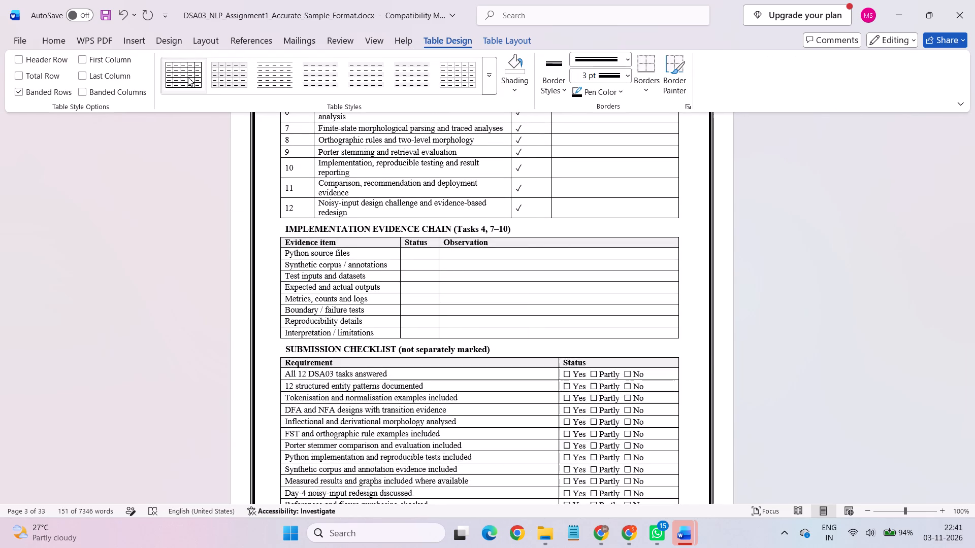
Apply the same black full-grid style to the IMPLEMENTATION EVIDENCE CHAIN table.
{"action": "left_click", "coordinate": [287, 252]}
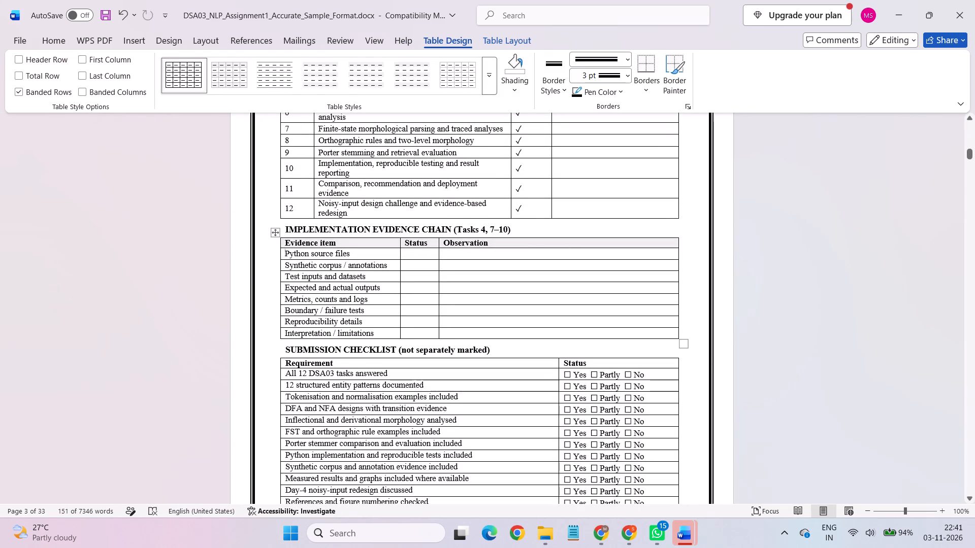
{"action": "double_click", "coordinate": [278, 232]}
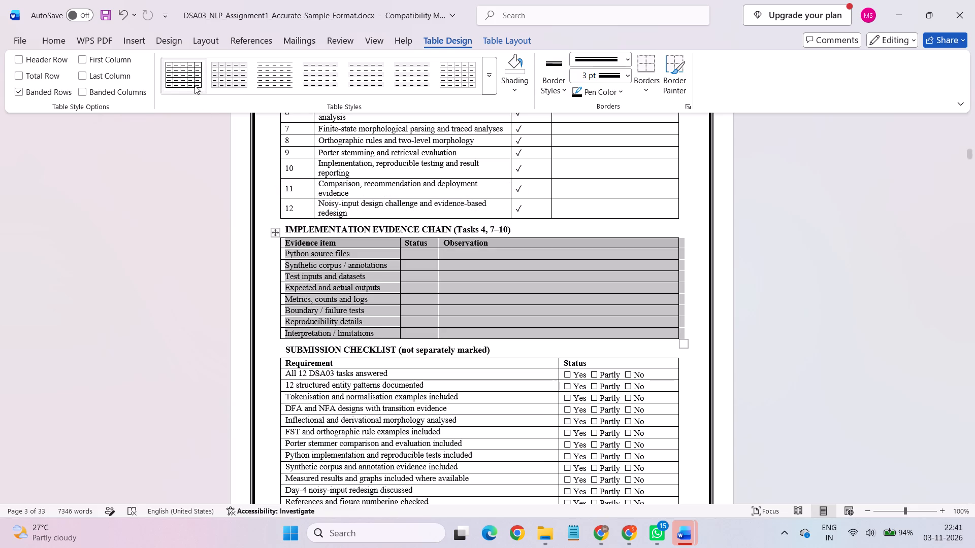
{"action": "left_click", "coordinate": [185, 71]}
Apply the same black full-grid style to the MANDATORY SUBMISSION EVIDENCE CHECK table.
{"action": "scroll", "coordinate": [300, 175], "scroll_direction": "up", "scroll_amount": 1}
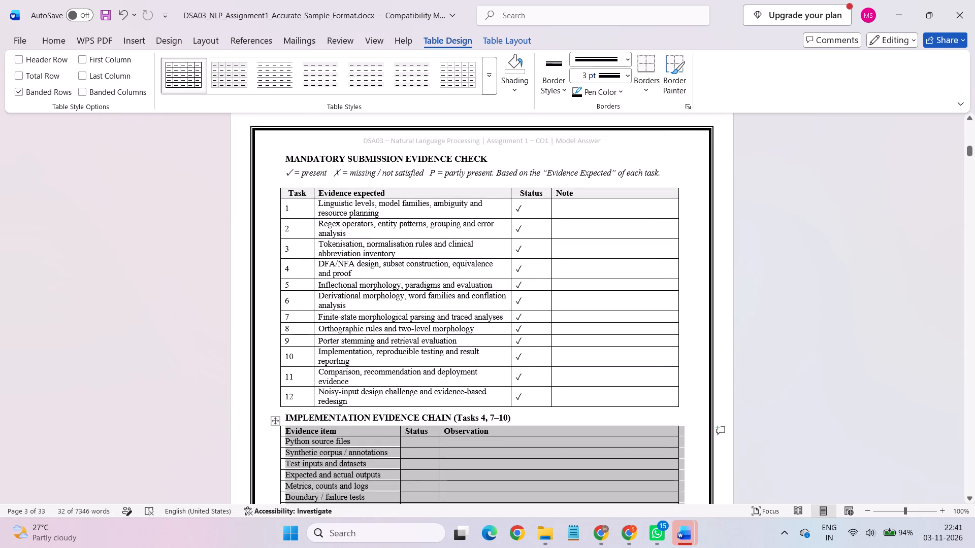
{"action": "left_click", "coordinate": [287, 190]}
{"action": "double_click", "coordinate": [277, 184]}
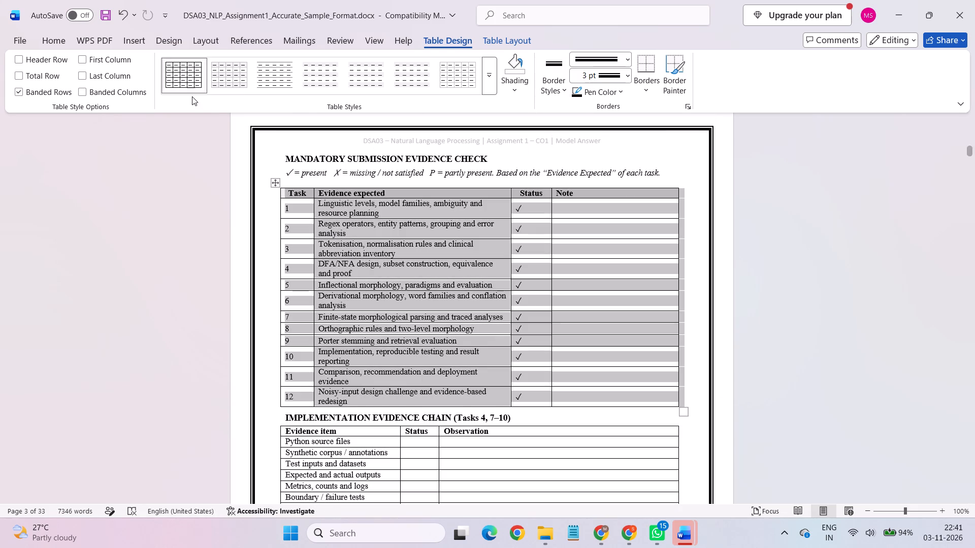
{"action": "left_click", "coordinate": [188, 79]}
Apply the plain black full-grid table style to the Resource / Assignment minimum / Design response table below Figure 1.
{"action": "scroll", "coordinate": [357, 181], "scroll_direction": "up", "scroll_amount": 2}
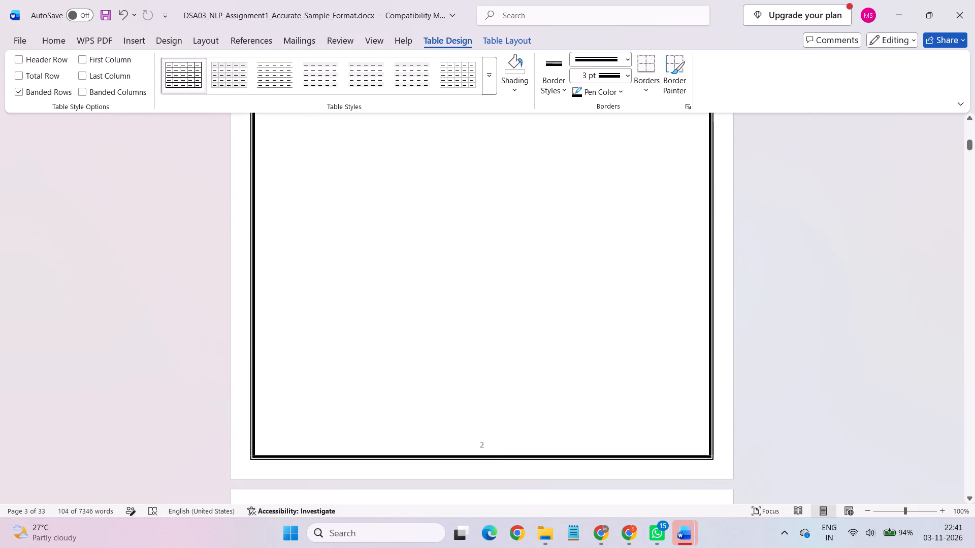
{"action": "scroll", "coordinate": [357, 181], "scroll_direction": "up", "scroll_amount": 2}
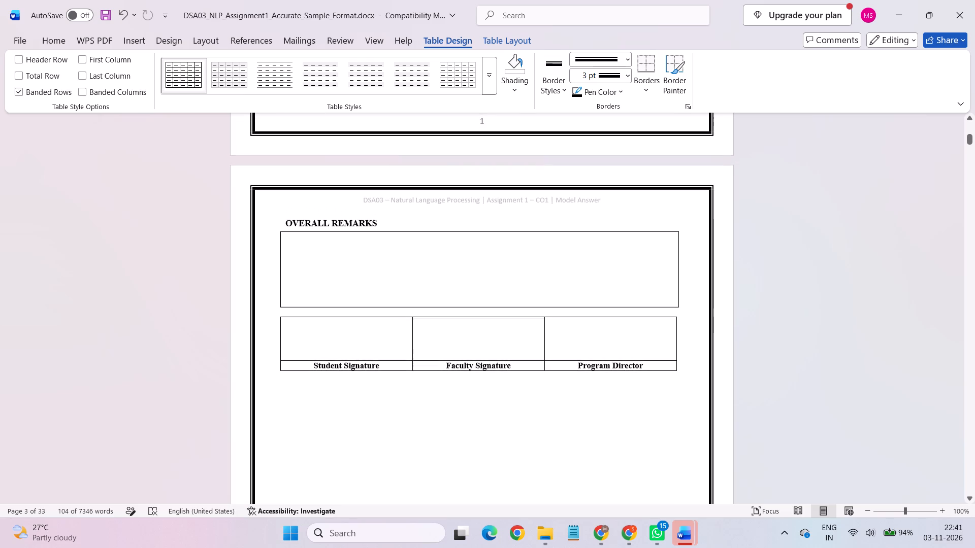
{"action": "scroll", "coordinate": [320, 219], "scroll_direction": "down", "scroll_amount": 6}
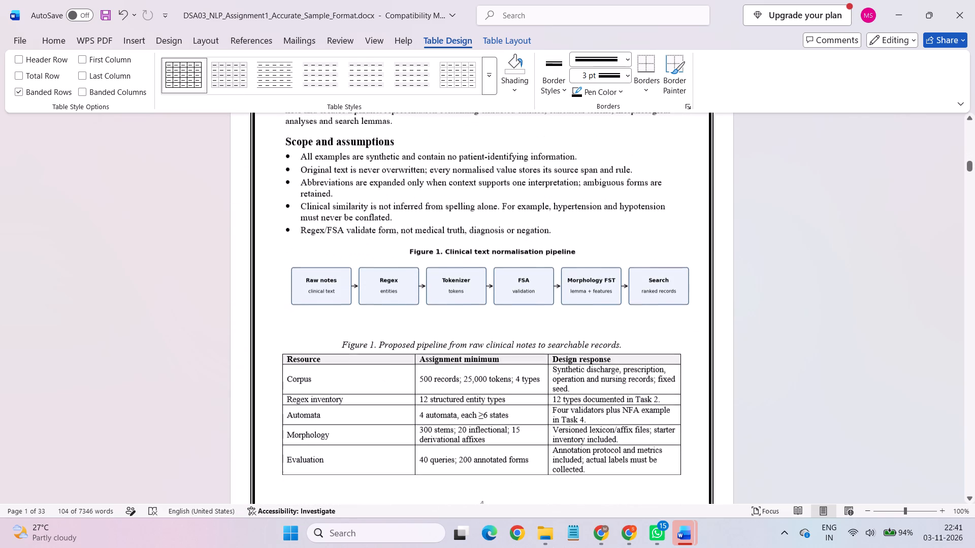
{"action": "scroll", "coordinate": [320, 219], "scroll_direction": "down", "scroll_amount": 1}
{"action": "left_click", "coordinate": [298, 213]}
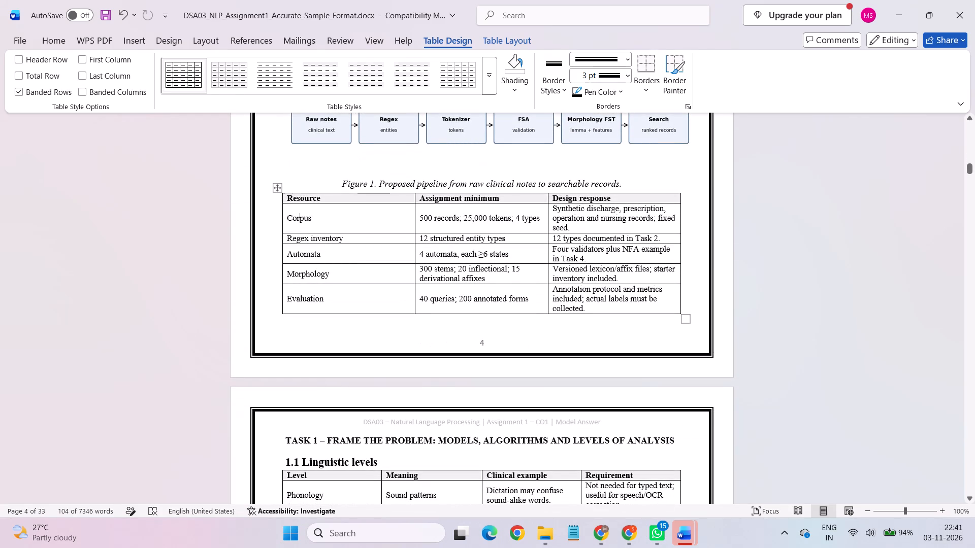
{"action": "double_click", "coordinate": [279, 190]}
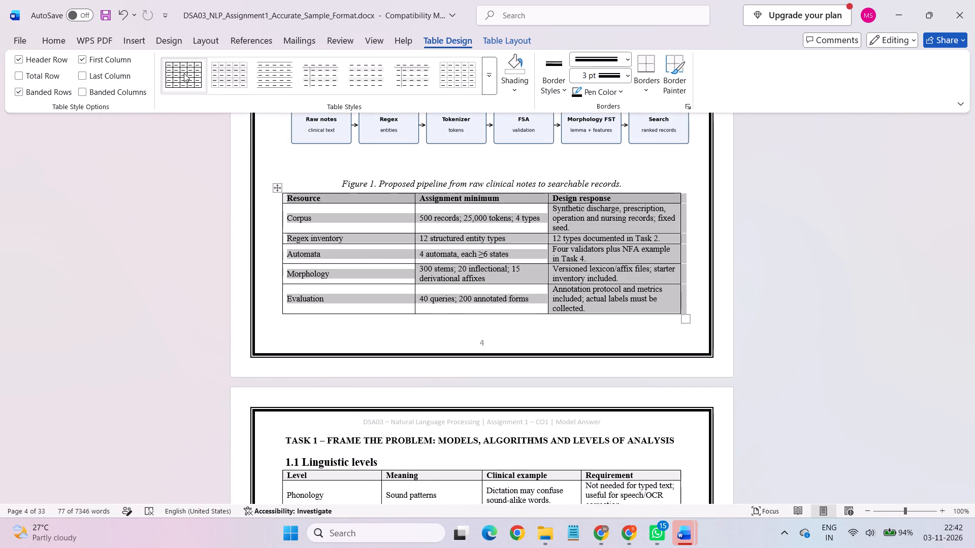
{"action": "left_click", "coordinate": [184, 73]}
Apply the same black full-grid style to the table under 1.1 Linguistic levels.
{"action": "scroll", "coordinate": [379, 308], "scroll_direction": "down", "scroll_amount": 2}
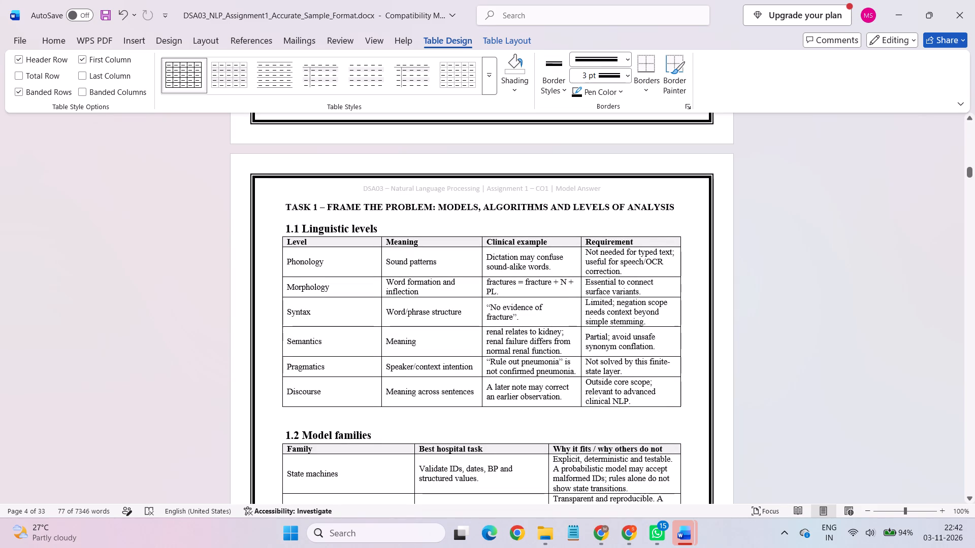
{"action": "left_click", "coordinate": [294, 253]}
{"action": "double_click", "coordinate": [278, 233]}
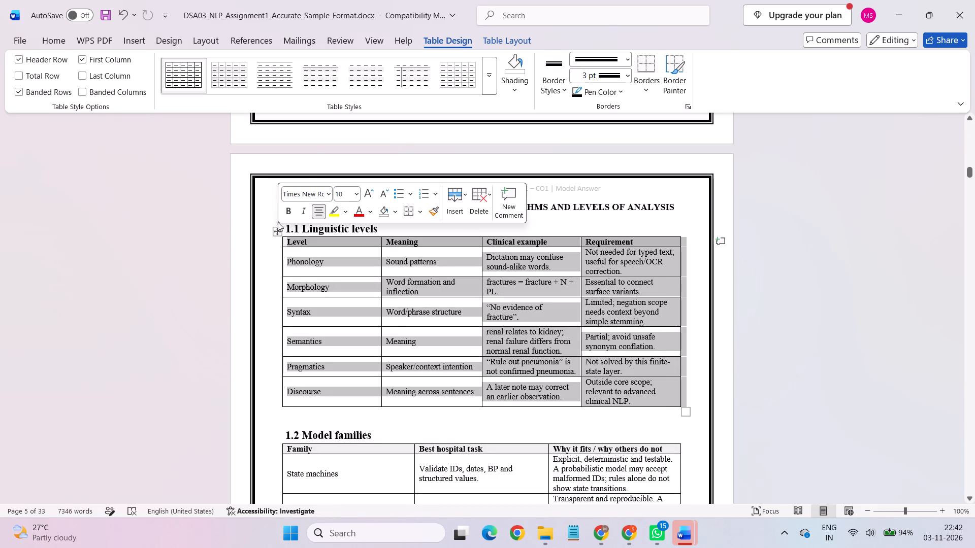
{"action": "left_click", "coordinate": [185, 88]}
Apply the same black full-grid style to the table under 1.2 Model families.
{"action": "scroll", "coordinate": [397, 251], "scroll_direction": "down", "scroll_amount": 1}
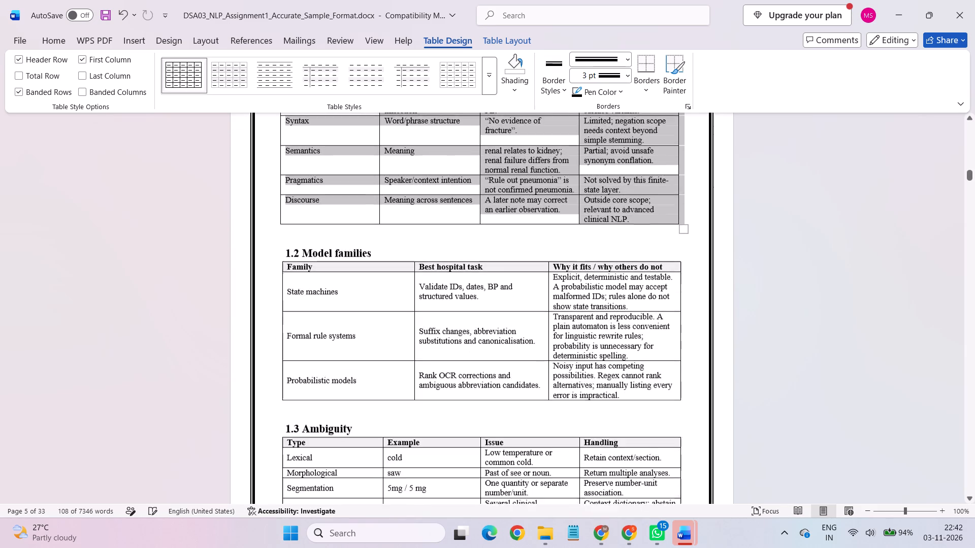
{"action": "scroll", "coordinate": [397, 251], "scroll_direction": "down", "scroll_amount": 1}
{"action": "left_click", "coordinate": [326, 252]}
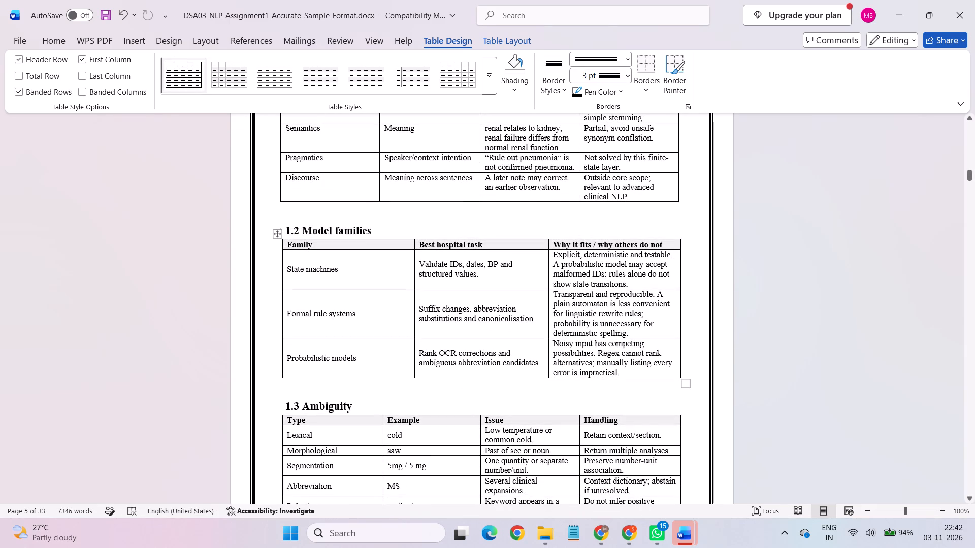
{"action": "double_click", "coordinate": [279, 235]}
{"action": "left_click", "coordinate": [194, 79]}
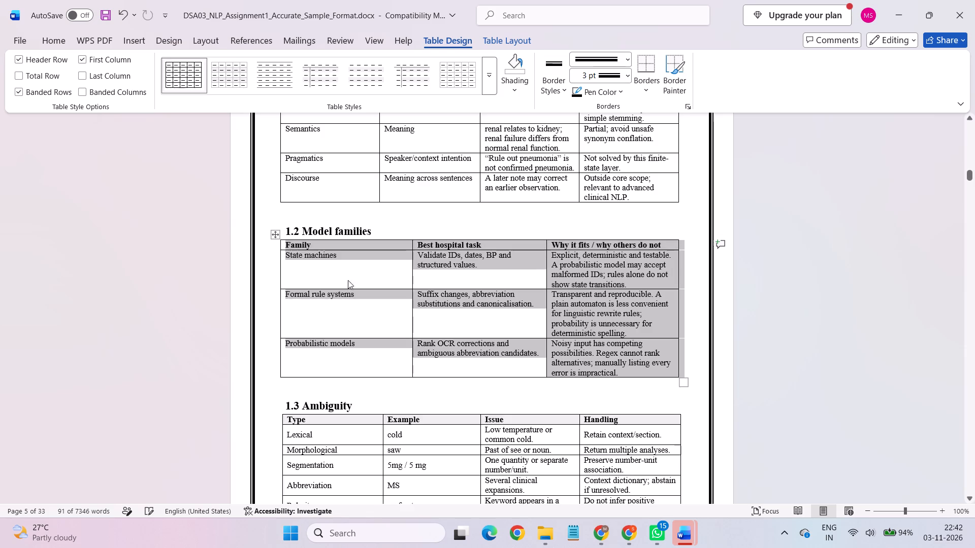
Apply the same black full-grid style to the table under 1.3 Ambiguity.
{"action": "scroll", "coordinate": [408, 395], "scroll_direction": "down", "scroll_amount": 1}
{"action": "left_click", "coordinate": [334, 238]}
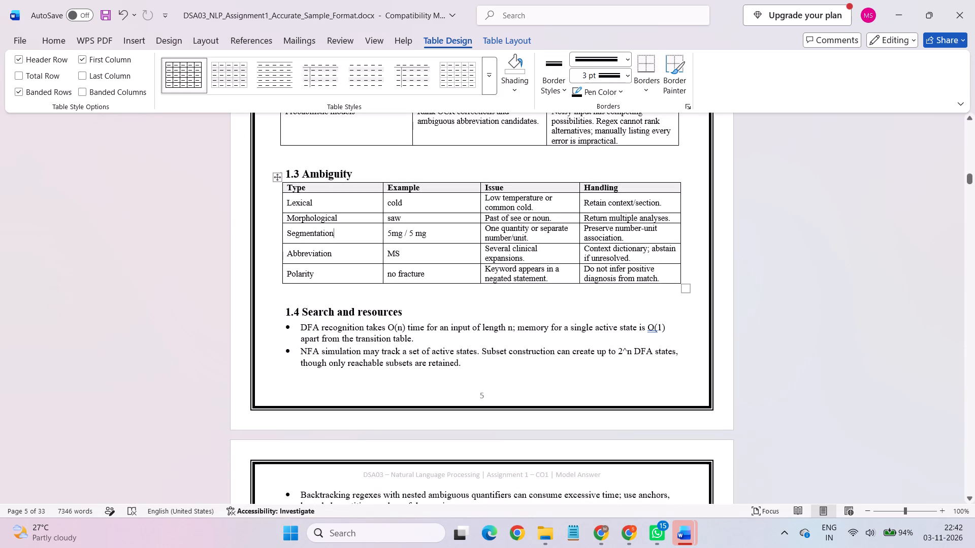
{"action": "double_click", "coordinate": [277, 176]}
{"action": "left_click_drag", "start_coordinate": [188, 79], "coordinate": [368, 252]}
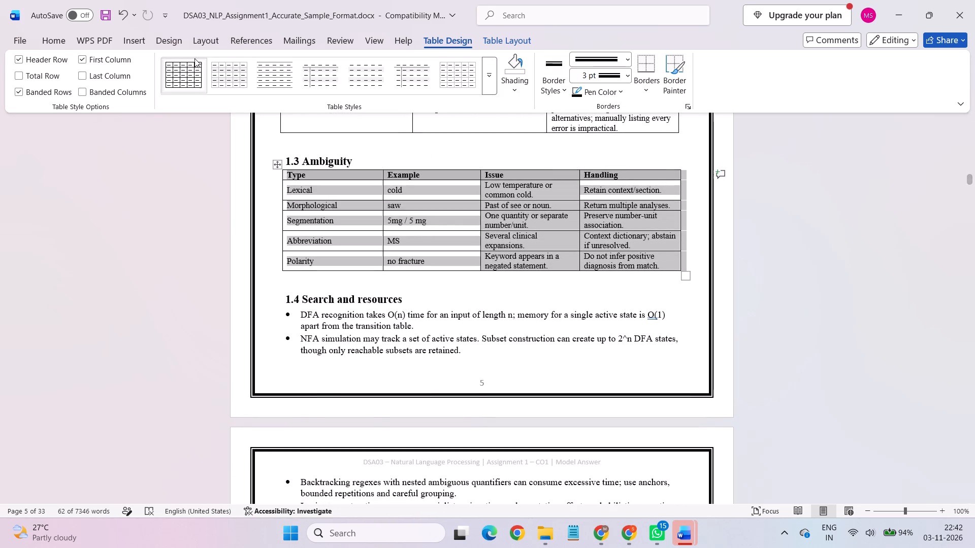
{"action": "left_click", "coordinate": [190, 63]}
Apply the same black full-grid style to the 2.1 Operators table in Task 2.
{"action": "scroll", "coordinate": [361, 250], "scroll_direction": "down", "scroll_amount": 1}
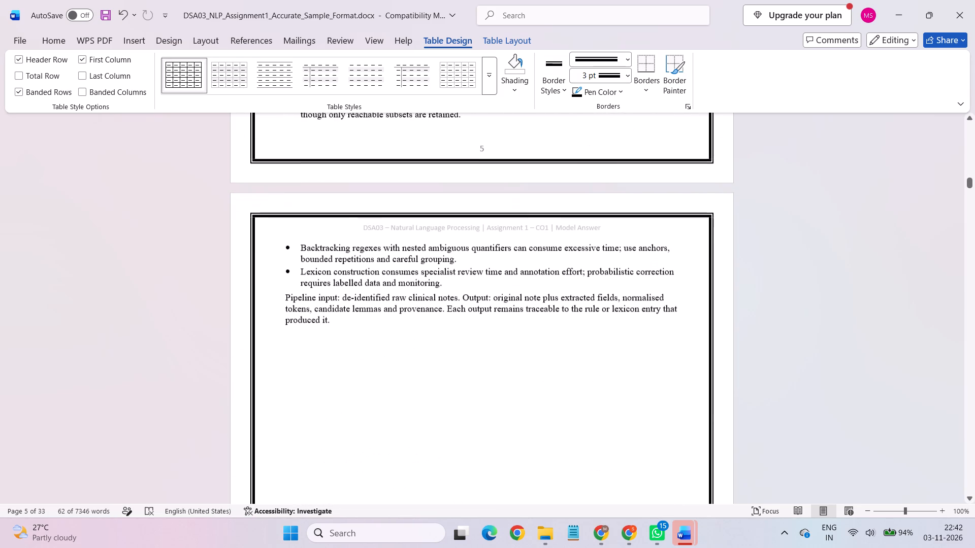
{"action": "scroll", "coordinate": [336, 272], "scroll_direction": "down", "scroll_amount": 3}
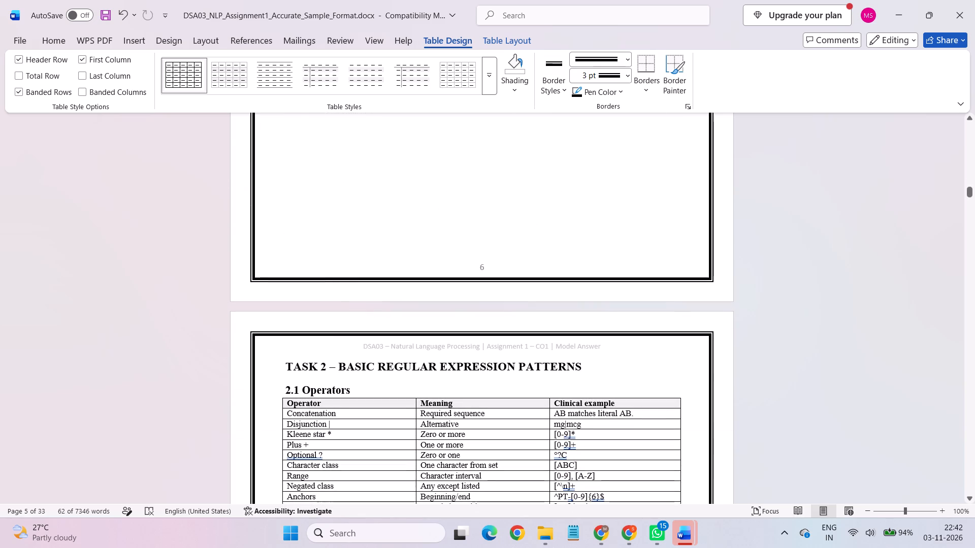
{"action": "left_click", "coordinate": [283, 425]}
{"action": "double_click", "coordinate": [276, 390]}
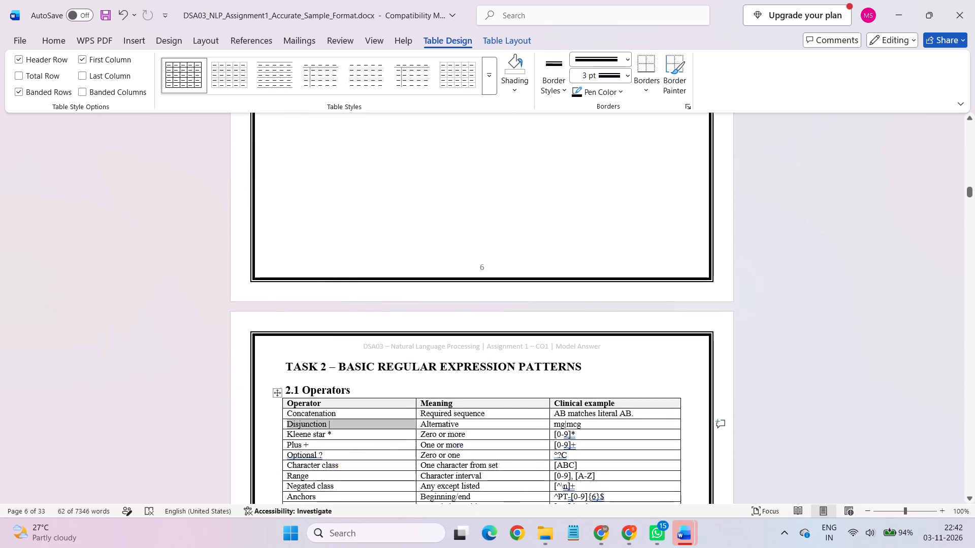
{"action": "left_click", "coordinate": [188, 83]}
Apply the same black full-grid style to the 2.2 Entity pattern inventory table.
{"action": "scroll", "coordinate": [358, 292], "scroll_direction": "down", "scroll_amount": 3}
{"action": "scroll", "coordinate": [340, 278], "scroll_direction": "up", "scroll_amount": 1}
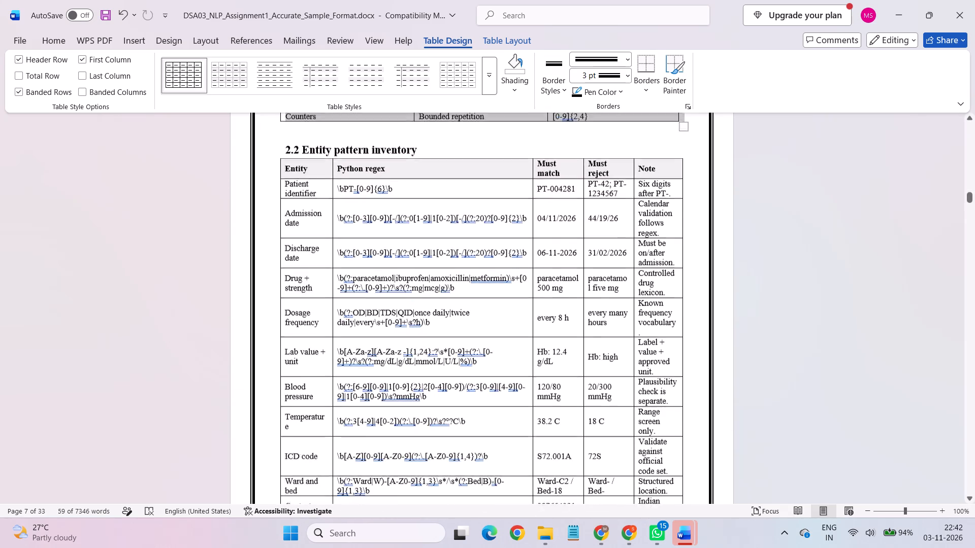
{"action": "scroll", "coordinate": [340, 278], "scroll_direction": "up", "scroll_amount": 1}
{"action": "left_click", "coordinate": [296, 257]}
{"action": "double_click", "coordinate": [275, 243]}
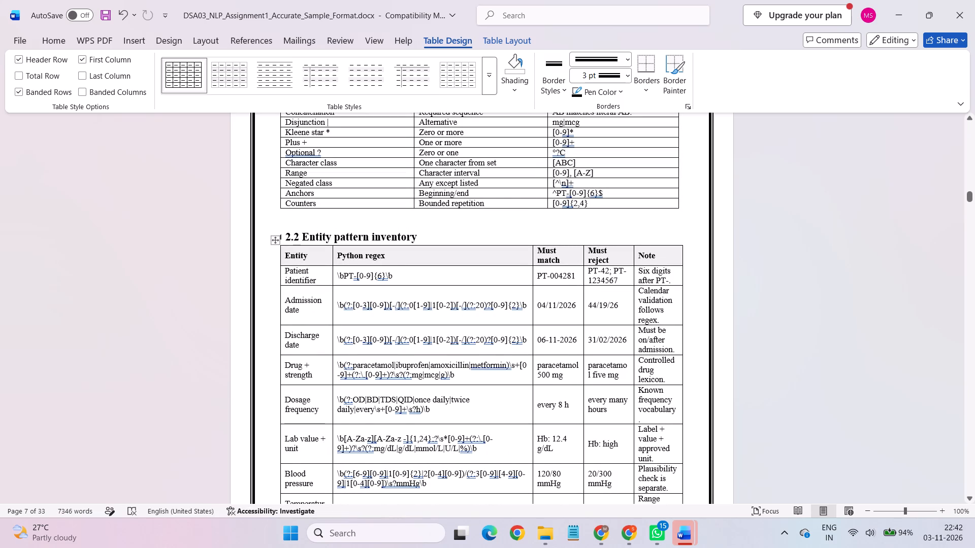
{"action": "left_click", "coordinate": [189, 72]}
Apply the same black full-grid style to the 3.2 Maximal-munch examples table in Task 3.
{"action": "scroll", "coordinate": [417, 383], "scroll_direction": "down", "scroll_amount": 1}
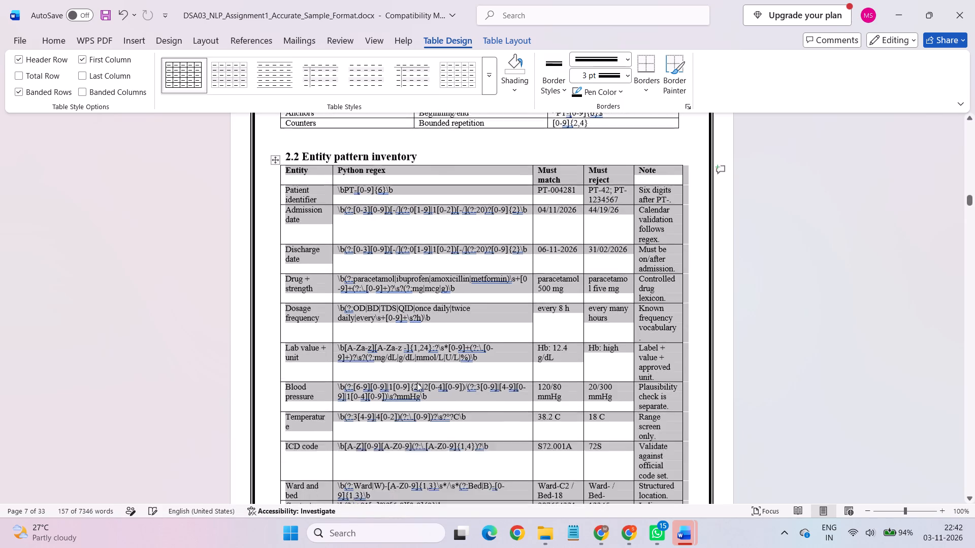
{"action": "scroll", "coordinate": [417, 383], "scroll_direction": "down", "scroll_amount": 1}
{"action": "scroll", "coordinate": [417, 383], "scroll_direction": "up", "scroll_amount": 1}
{"action": "scroll", "coordinate": [417, 383], "scroll_direction": "down", "scroll_amount": 2}
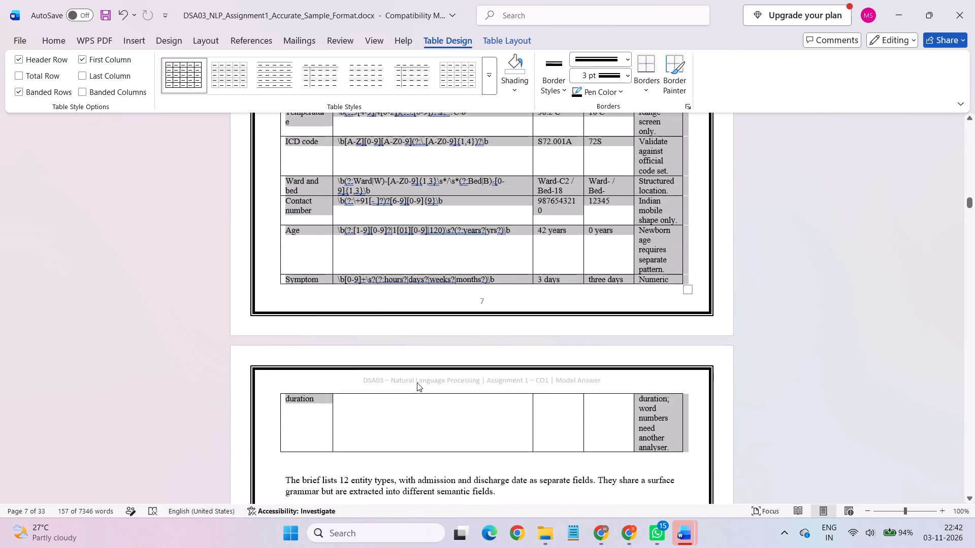
{"action": "scroll", "coordinate": [417, 383], "scroll_direction": "down", "scroll_amount": 1}
{"action": "scroll", "coordinate": [357, 331], "scroll_direction": "down", "scroll_amount": 1}
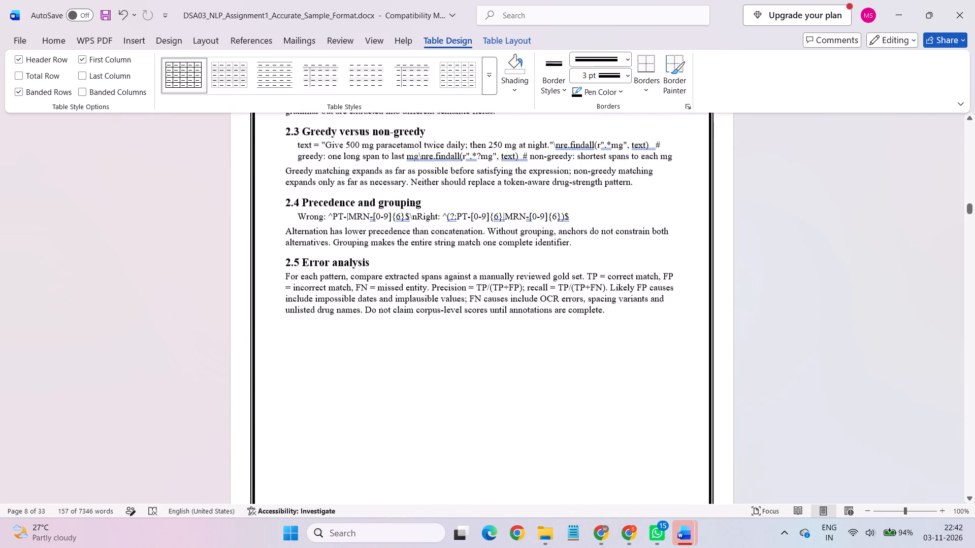
{"action": "scroll", "coordinate": [357, 331], "scroll_direction": "down", "scroll_amount": 1}
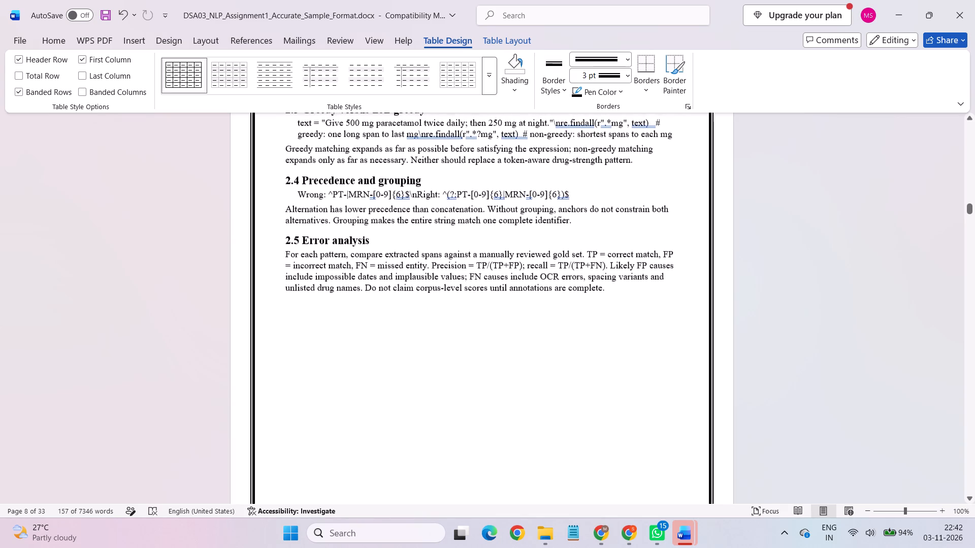
{"action": "scroll", "coordinate": [357, 331], "scroll_direction": "down", "scroll_amount": 3}
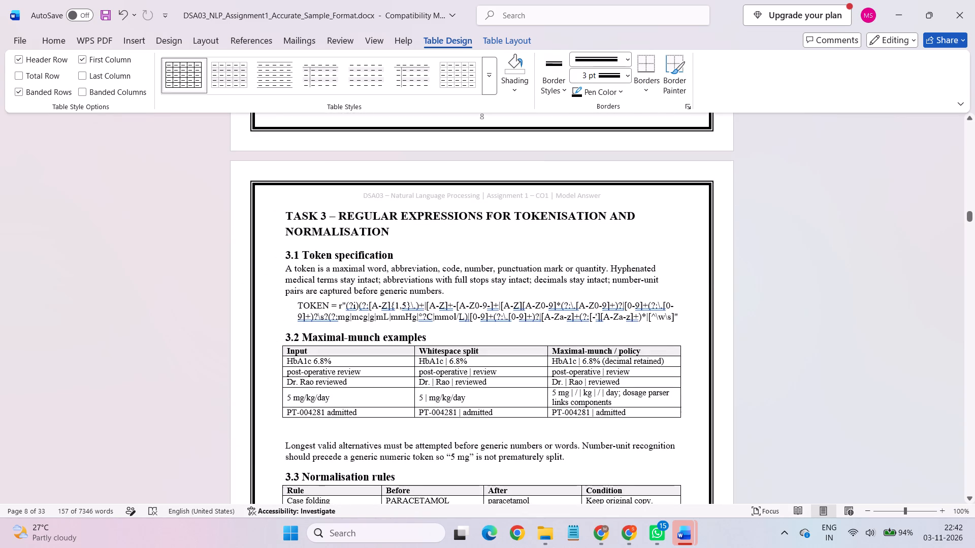
{"action": "left_click", "coordinate": [285, 349]}
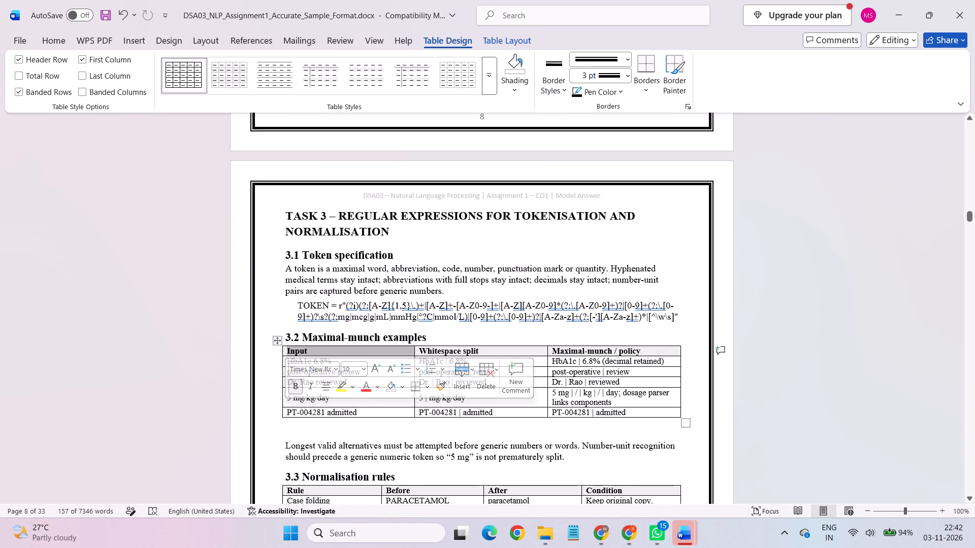
{"action": "double_click", "coordinate": [273, 337]}
{"action": "left_click", "coordinate": [179, 92]}
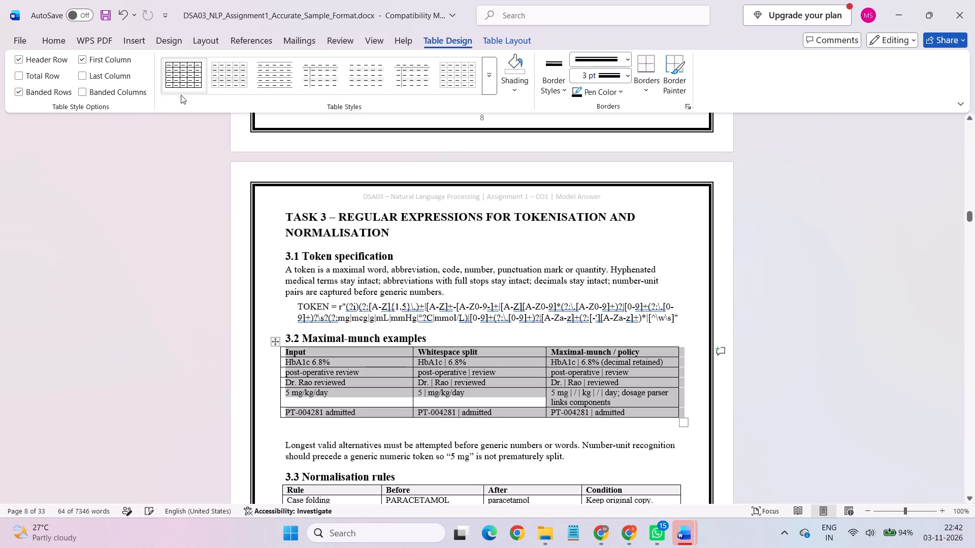
Apply the same black full-grid style to the 3.3 Normalisation rules table.
{"action": "scroll", "coordinate": [296, 306], "scroll_direction": "down", "scroll_amount": 2}
{"action": "left_click", "coordinate": [292, 175]}
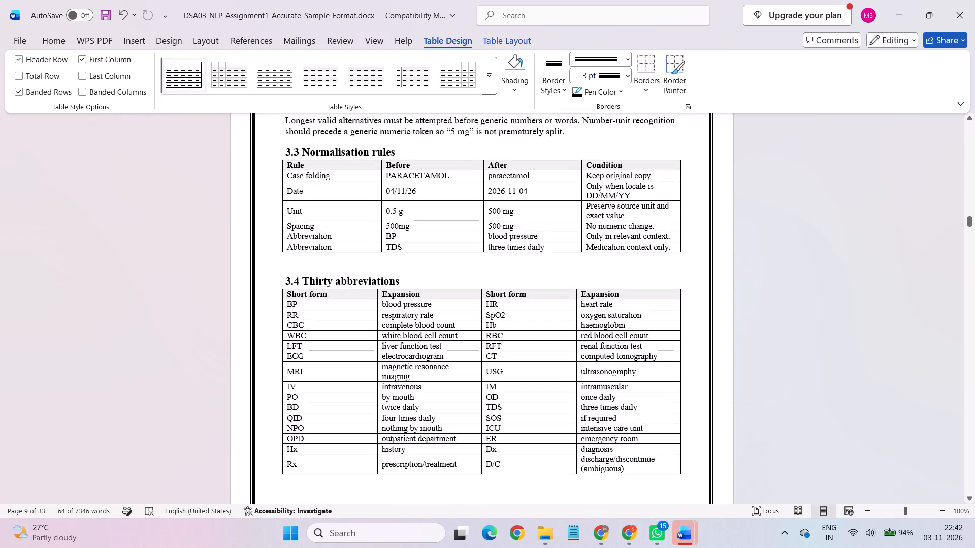
{"action": "double_click", "coordinate": [278, 153]}
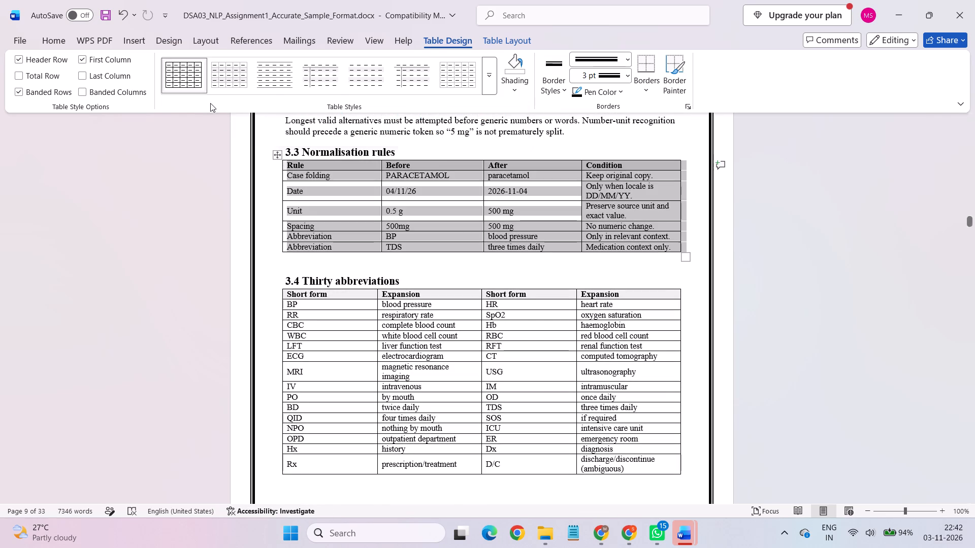
{"action": "left_click", "coordinate": [189, 83]}
Apply the same black full-grid style to the 3.4 Thirty abbreviations table.
{"action": "left_click", "coordinate": [310, 304]}
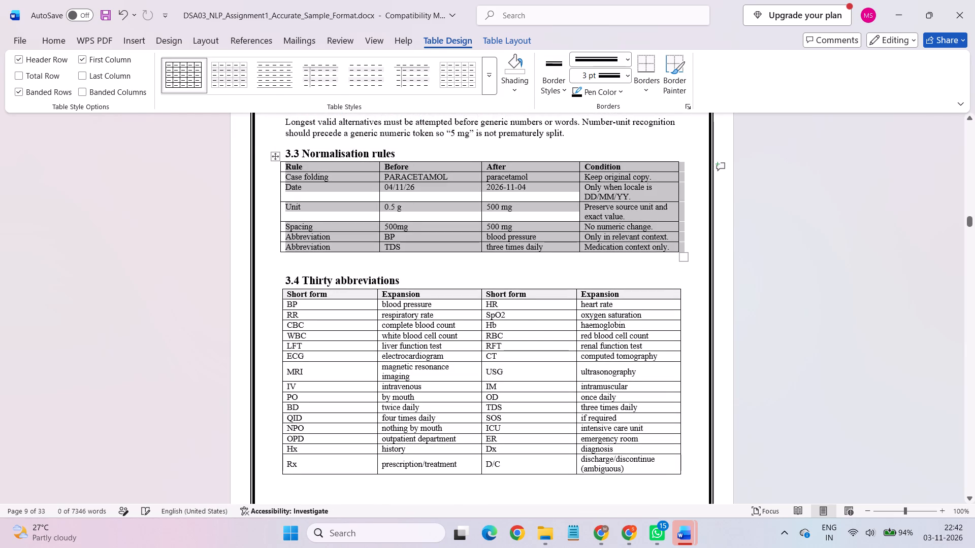
{"action": "double_click", "coordinate": [277, 287]}
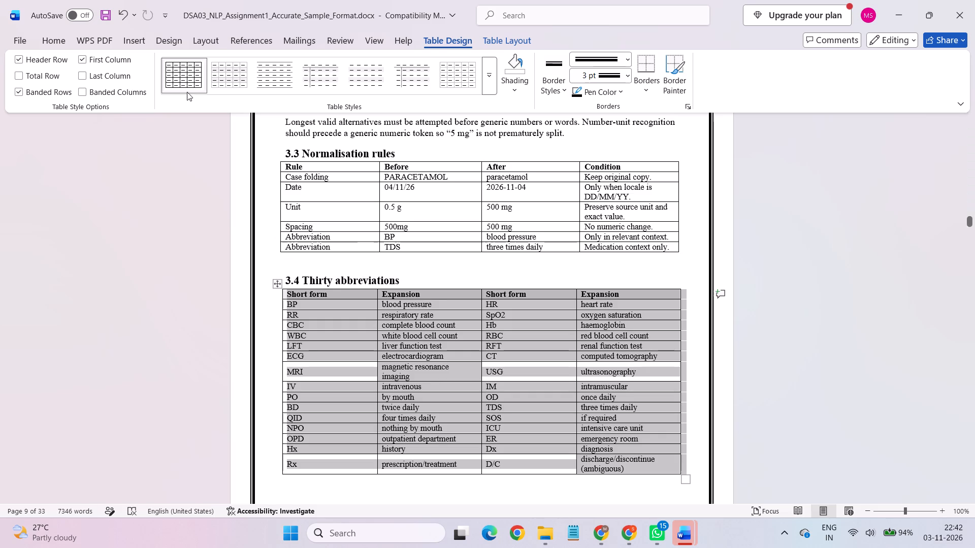
{"action": "left_click", "coordinate": [176, 73]}
Apply the same black full-grid style to the 4.2 Four DFA validators table in Task 4.
{"action": "scroll", "coordinate": [306, 299], "scroll_direction": "down", "scroll_amount": 2}
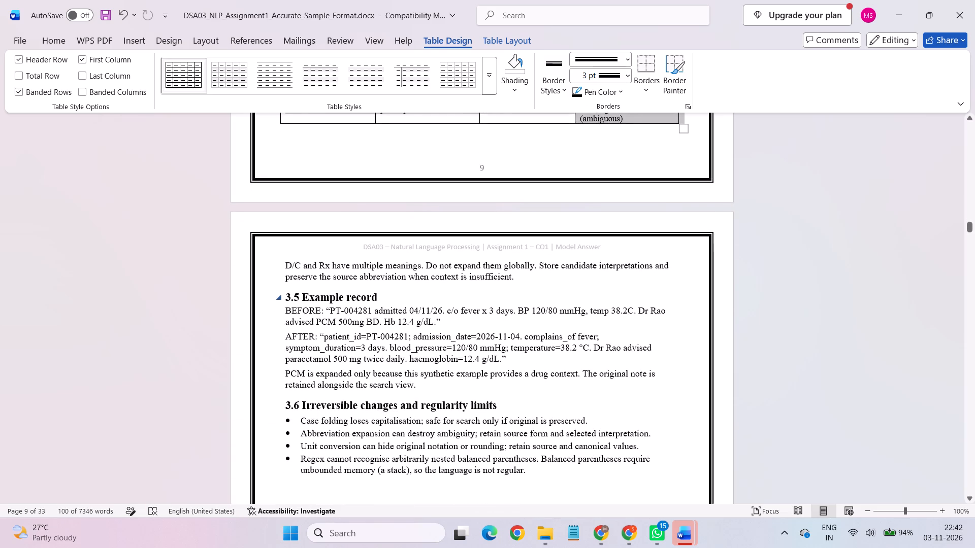
{"action": "scroll", "coordinate": [317, 360], "scroll_direction": "down", "scroll_amount": 4}
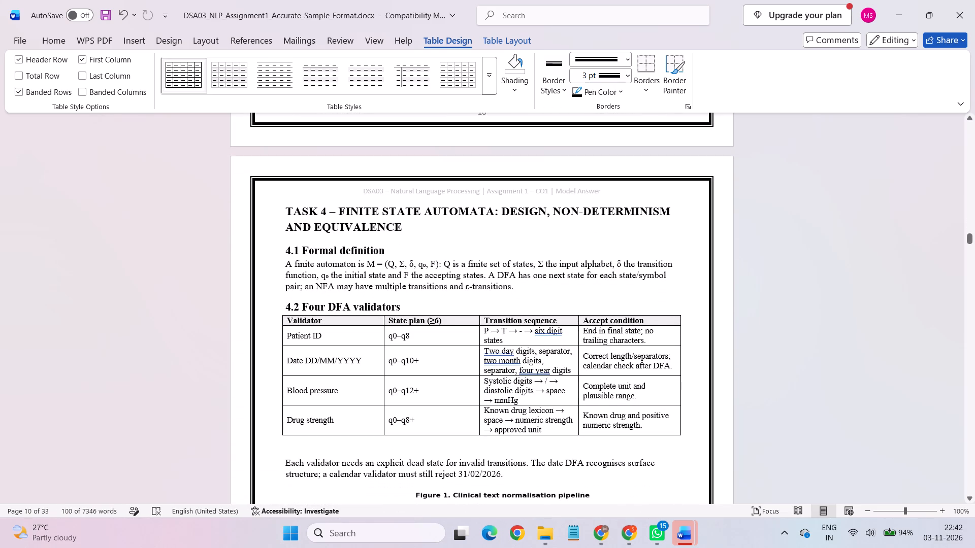
{"action": "left_click", "coordinate": [304, 322]}
{"action": "double_click", "coordinate": [274, 310]}
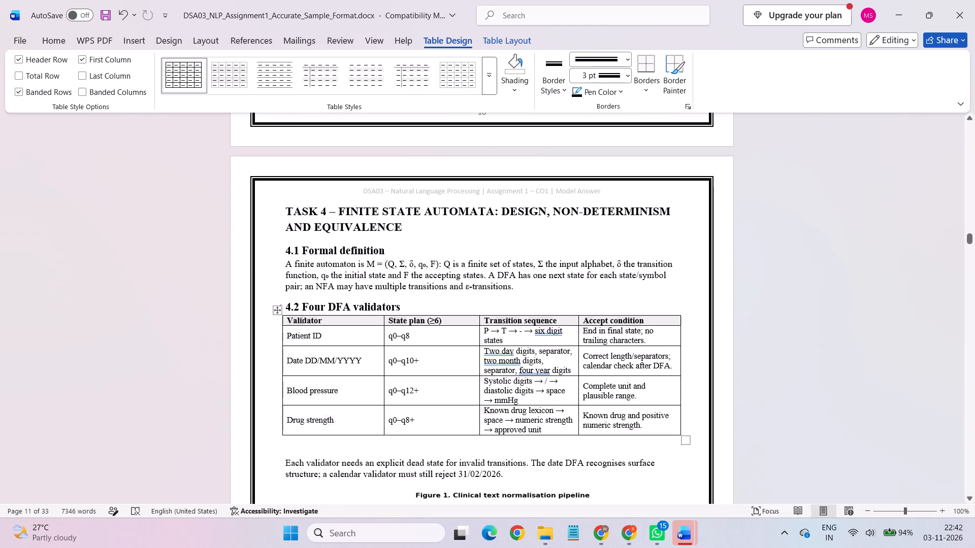
{"action": "left_click", "coordinate": [178, 68]}
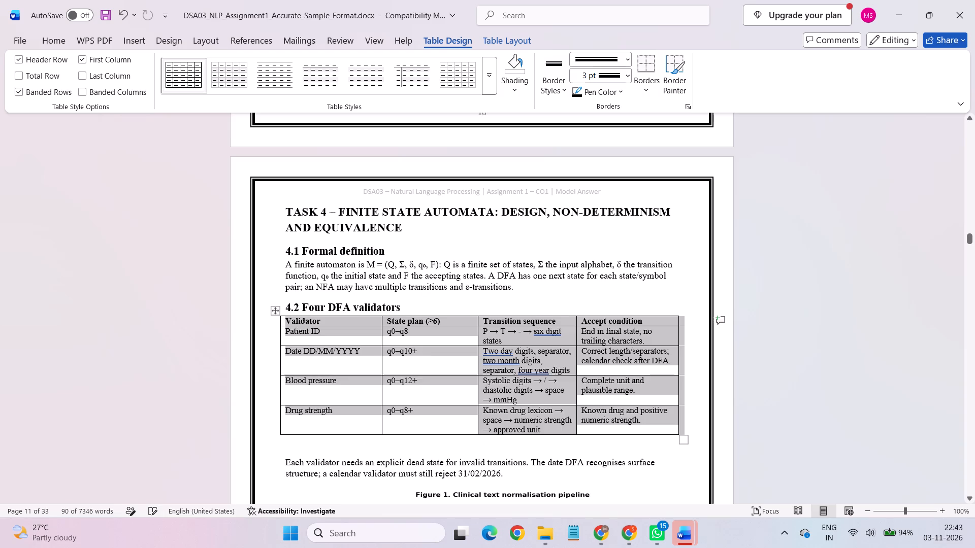
Apply the same black full-grid style to the Trace stage table under 4.3 NFA with optional date separators.
{"action": "scroll", "coordinate": [374, 313], "scroll_direction": "down", "scroll_amount": 2}
{"action": "left_click", "coordinate": [333, 361]}
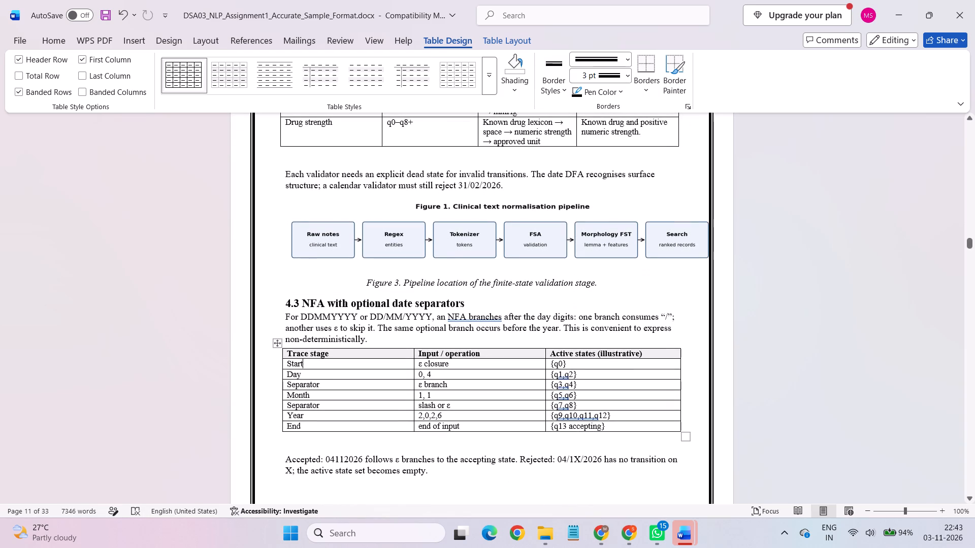
{"action": "double_click", "coordinate": [275, 342]}
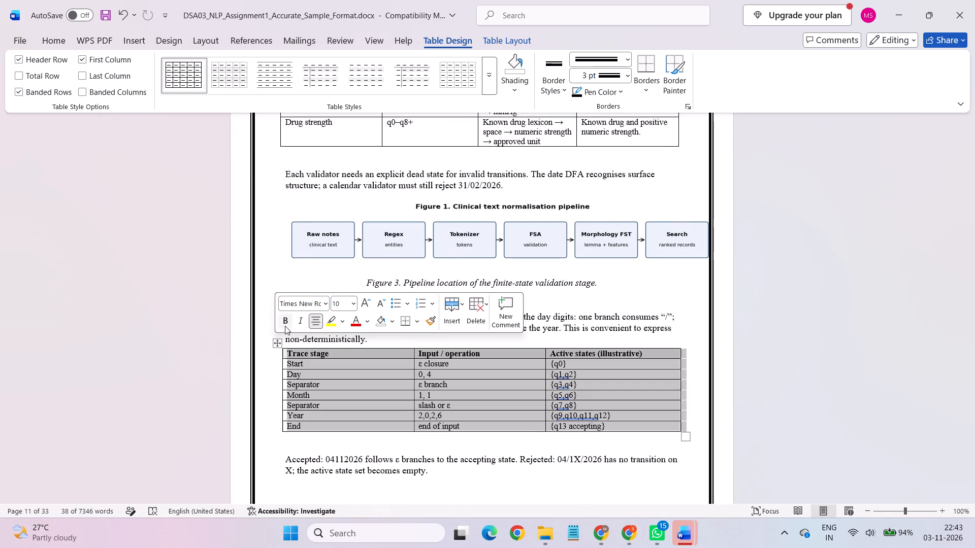
{"action": "left_click", "coordinate": [184, 87]}
{"action": "scroll", "coordinate": [395, 401], "scroll_direction": "down", "scroll_amount": 1}
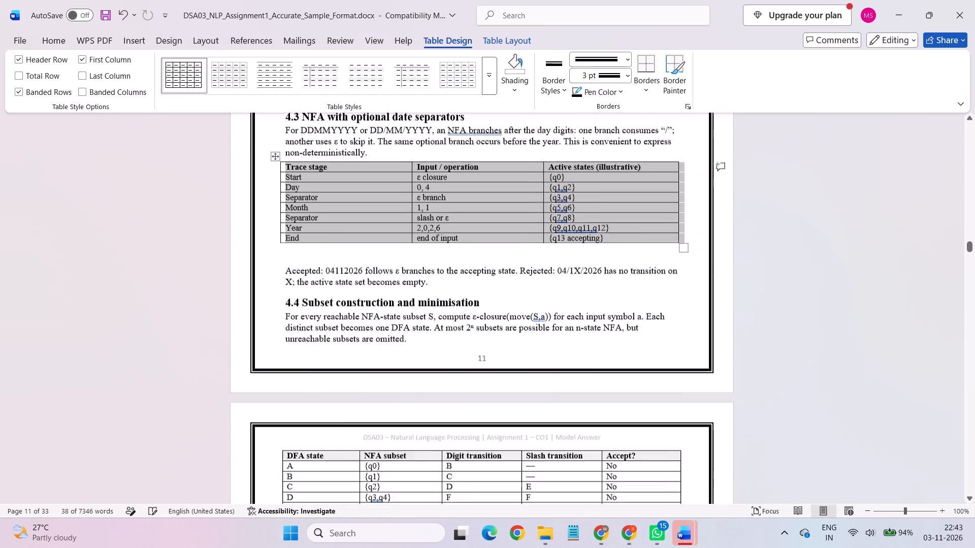
Apply the same black full-grid style to the DFA state table under 4.4 Subset construction and minimisation.
{"action": "scroll", "coordinate": [395, 401], "scroll_direction": "down", "scroll_amount": 1}
{"action": "left_click", "coordinate": [317, 409]}
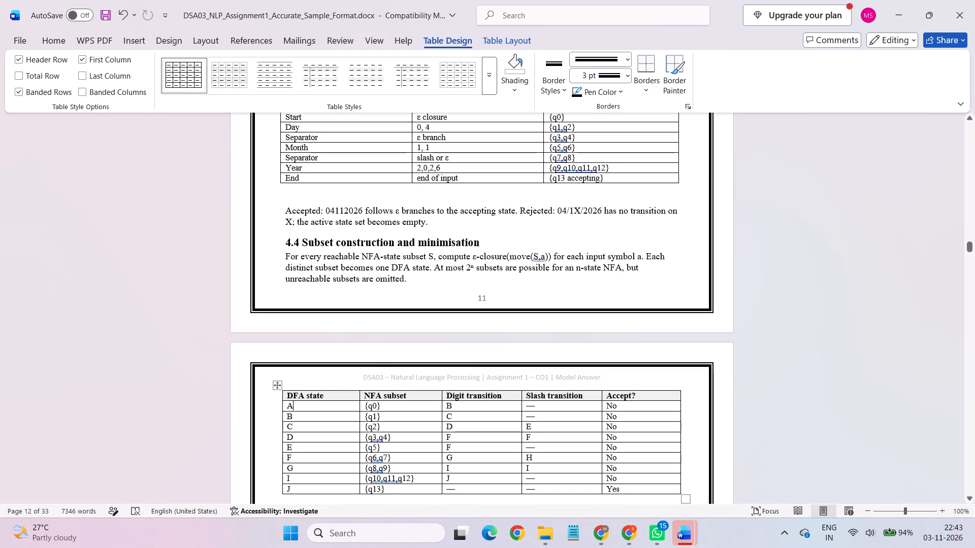
{"action": "double_click", "coordinate": [276, 386]}
{"action": "left_click", "coordinate": [189, 87]}
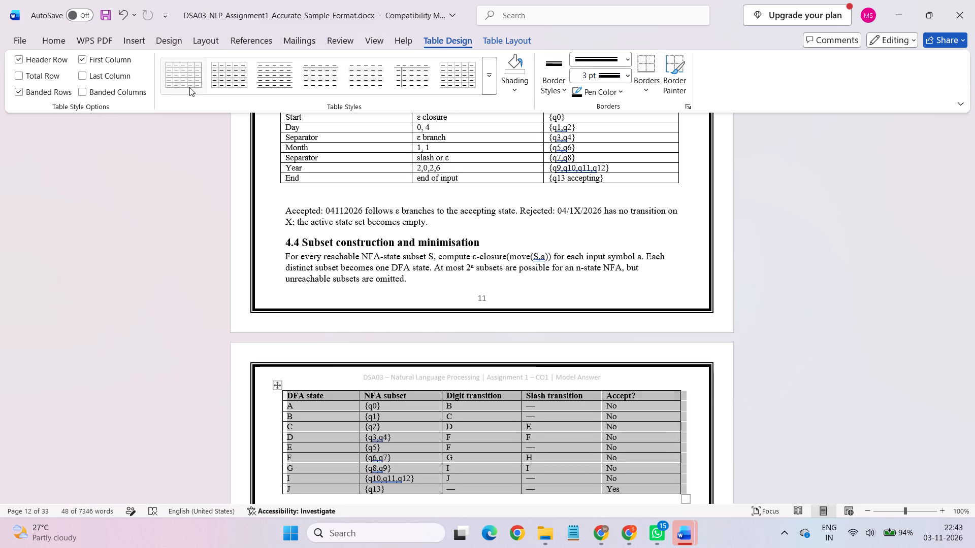
Apply the same black full-grid style to the 5.1 Definitions table in Task 5.
{"action": "scroll", "coordinate": [350, 318], "scroll_direction": "down", "scroll_amount": 4}
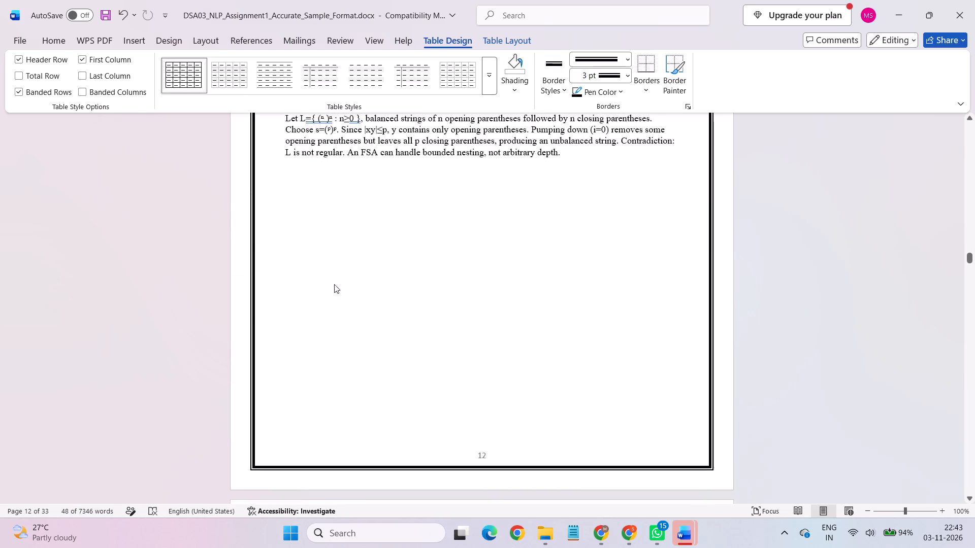
{"action": "scroll", "coordinate": [334, 284], "scroll_direction": "down", "scroll_amount": 1}
{"action": "left_click", "coordinate": [299, 256]}
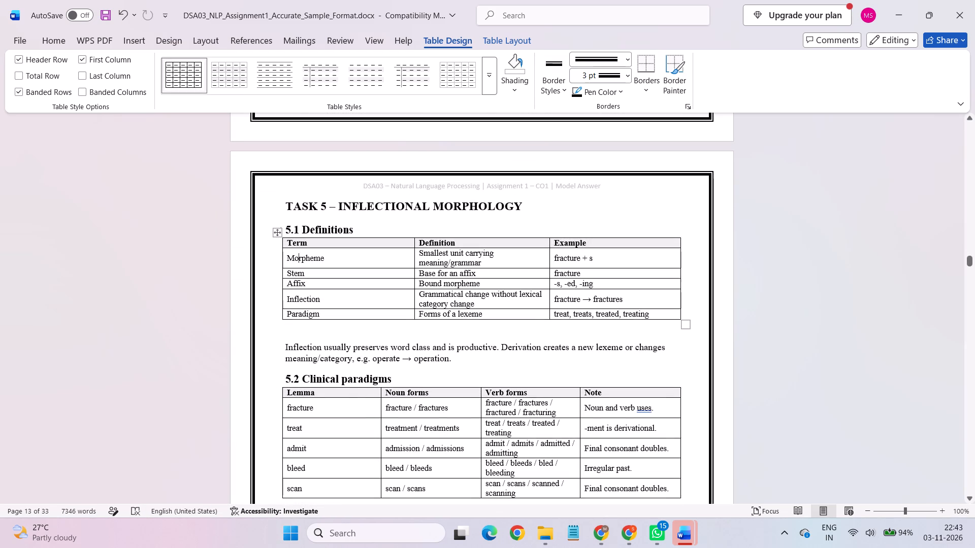
{"action": "double_click", "coordinate": [278, 230]}
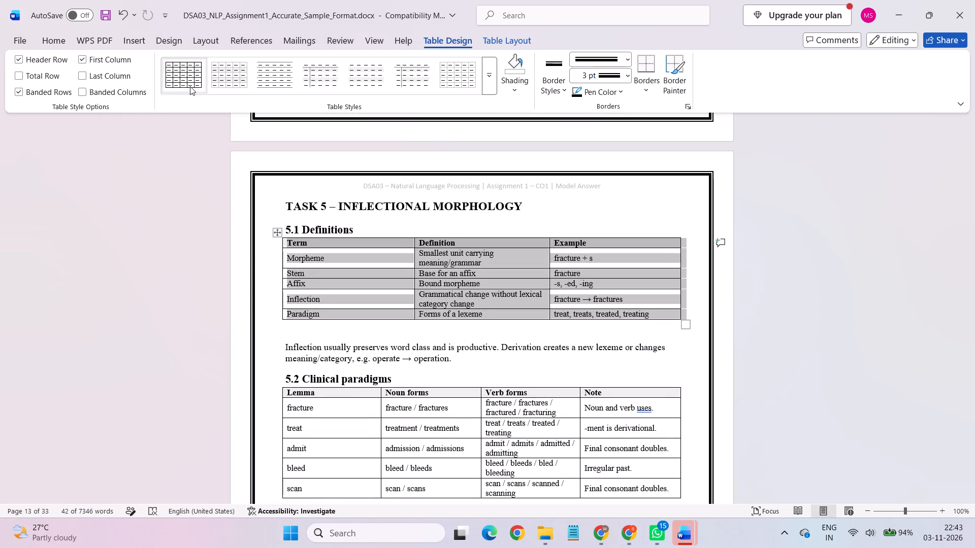
{"action": "left_click", "coordinate": [190, 86]}
Apply the same black full-grid style to the 5.2 Clinical paradigms table.
{"action": "left_click", "coordinate": [313, 408]}
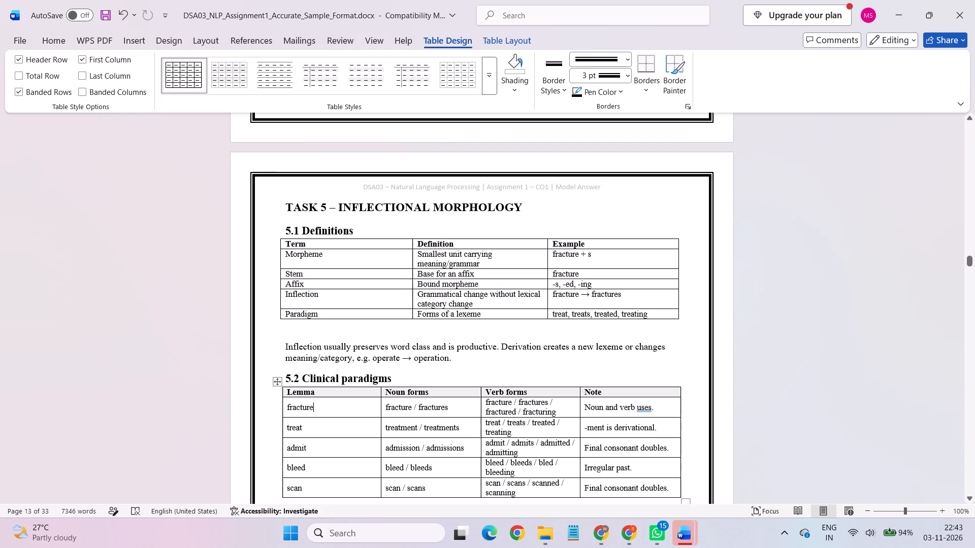
{"action": "double_click", "coordinate": [276, 383]}
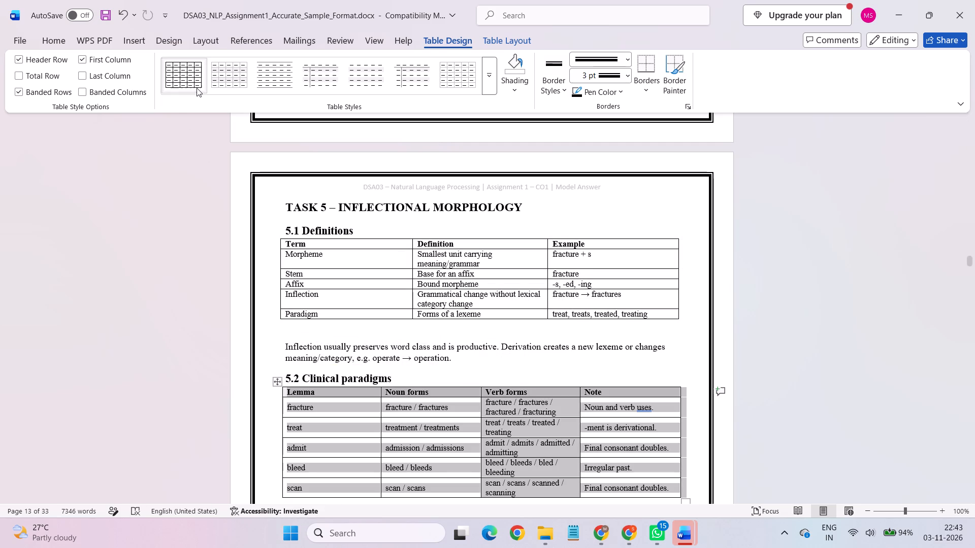
{"action": "left_click", "coordinate": [198, 88]}
Apply the same black full-grid style to the 5.3 Orthographic rules and over-generation table.
{"action": "scroll", "coordinate": [395, 374], "scroll_direction": "down", "scroll_amount": 2}
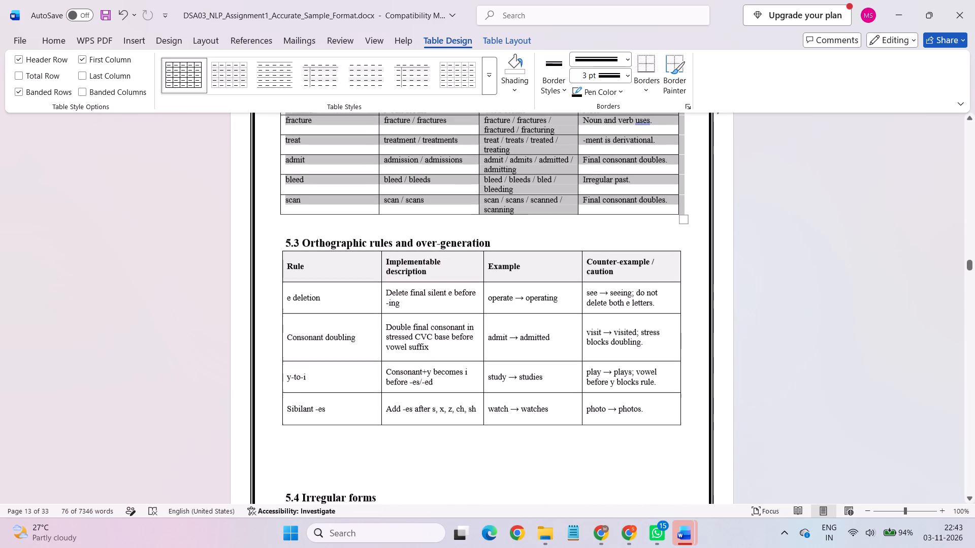
{"action": "left_click", "coordinate": [340, 292]}
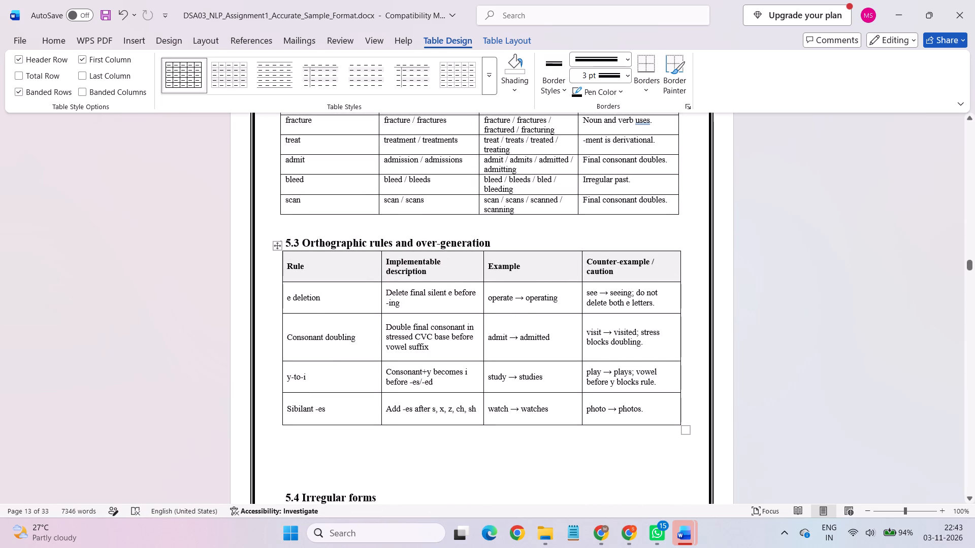
{"action": "double_click", "coordinate": [276, 247]}
{"action": "left_click", "coordinate": [185, 82]}
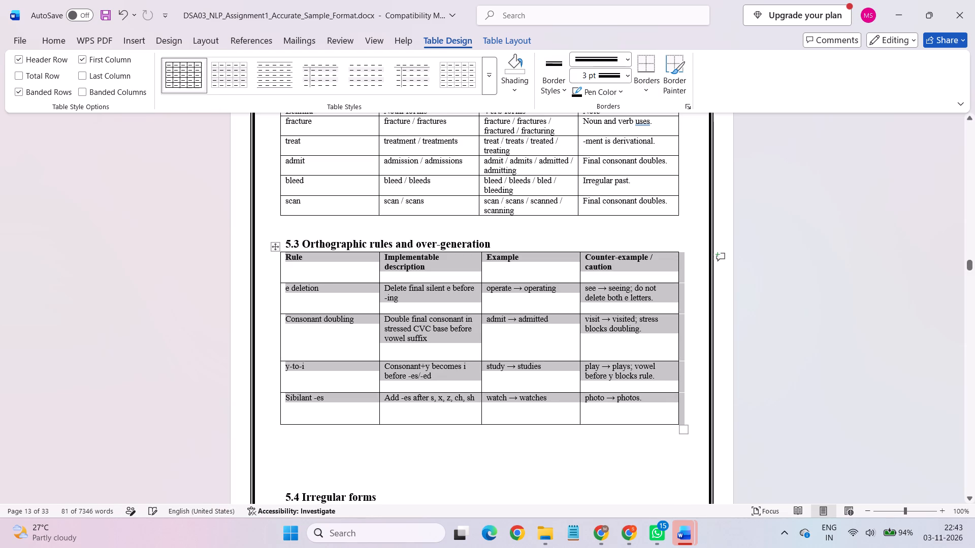
Apply the same black full-grid style to the 5.4 Irregular forms table.
{"action": "scroll", "coordinate": [400, 338], "scroll_direction": "down", "scroll_amount": 2}
{"action": "left_click", "coordinate": [313, 281]}
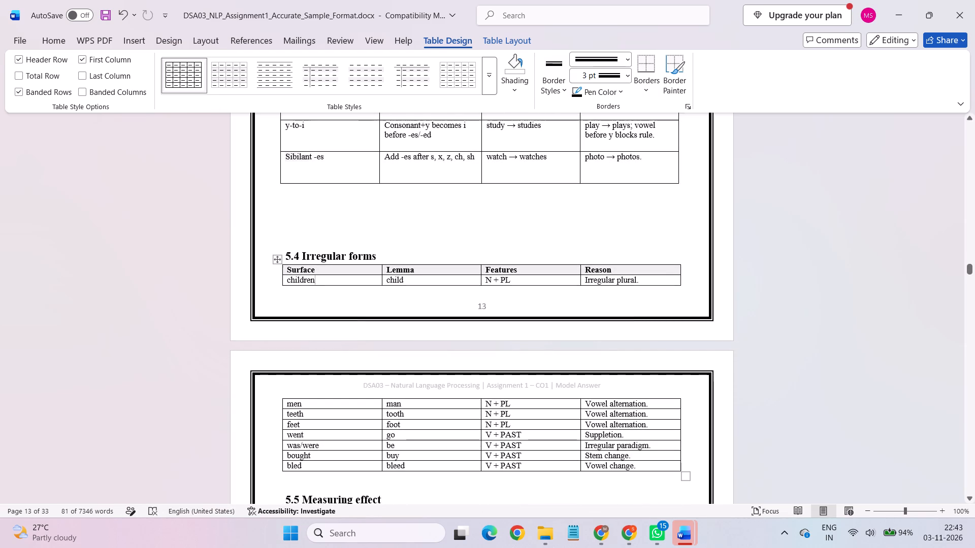
{"action": "double_click", "coordinate": [276, 261]}
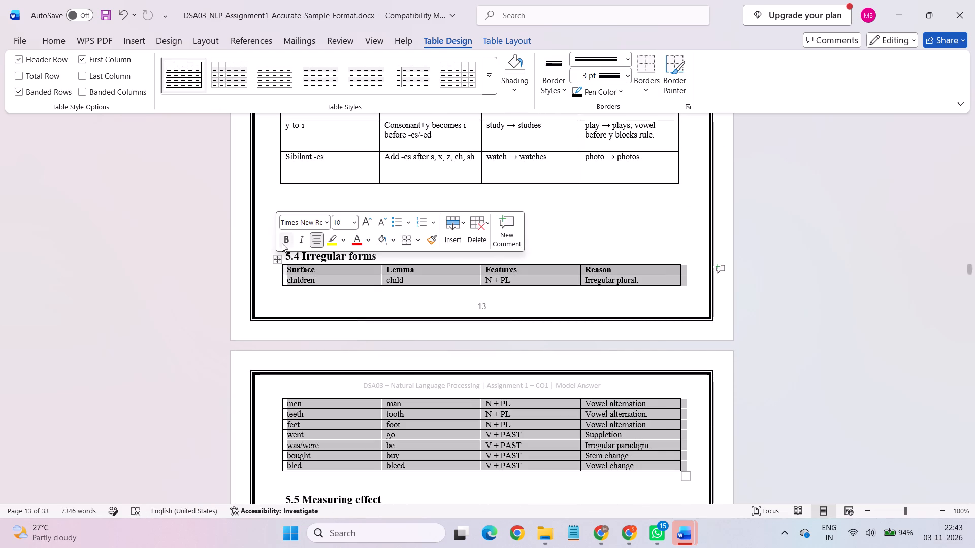
{"action": "left_click", "coordinate": [194, 71]}
Narrow the Lemma and Noun forms columns of the 5.2 Clinical paradigms table to fit their text more closely.
{"action": "scroll", "coordinate": [335, 300], "scroll_direction": "down", "scroll_amount": 2}
{"action": "scroll", "coordinate": [335, 300], "scroll_direction": "up", "scroll_amount": 6}
{"action": "scroll", "coordinate": [335, 300], "scroll_direction": "down", "scroll_amount": 1}
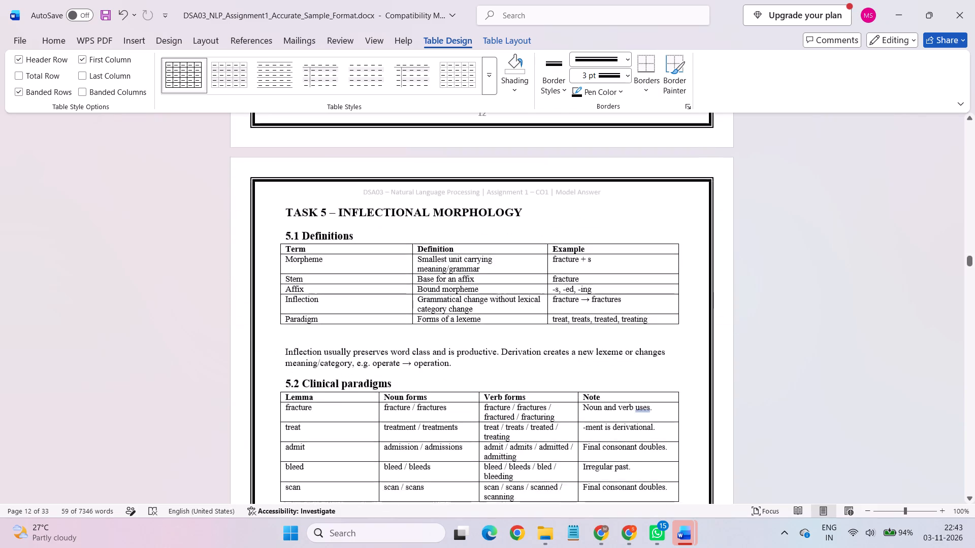
{"action": "scroll", "coordinate": [335, 300], "scroll_direction": "down", "scroll_amount": 1}
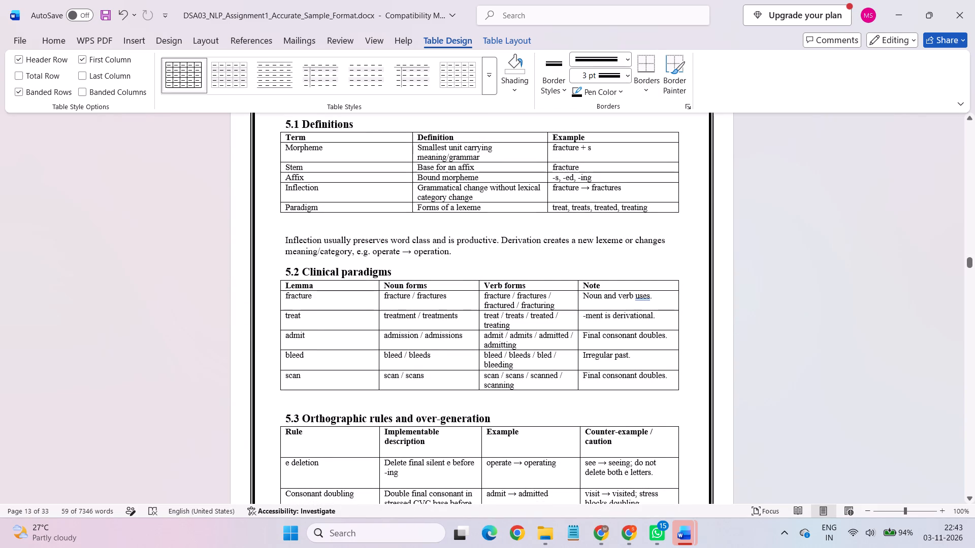
{"action": "left_click_drag", "start_coordinate": [378, 286], "coordinate": [296, 287]}
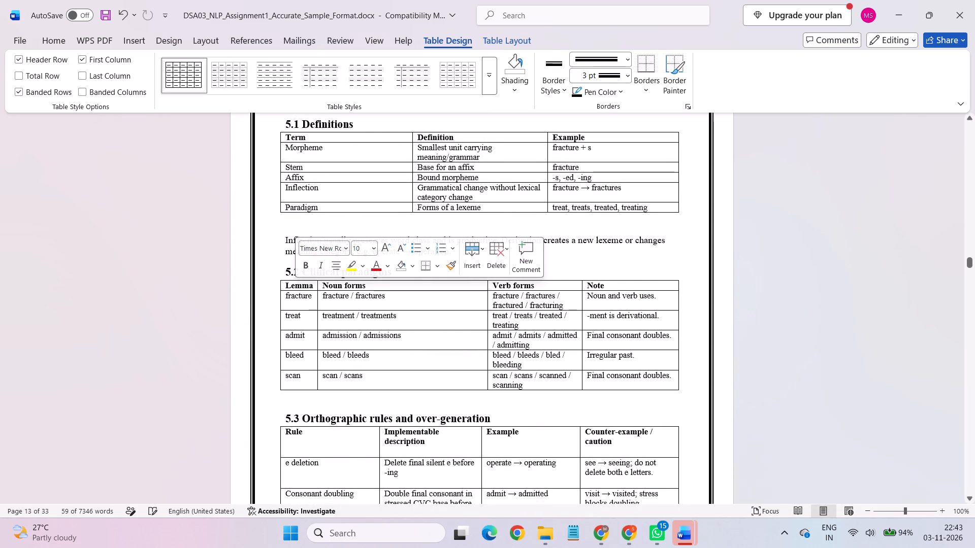
{"action": "left_click_drag", "start_coordinate": [487, 289], "coordinate": [420, 294]}
Remove the extra blank space above the 5.4 Irregular forms heading to pull its table up the page.
{"action": "scroll", "coordinate": [317, 358], "scroll_direction": "down", "scroll_amount": 3}
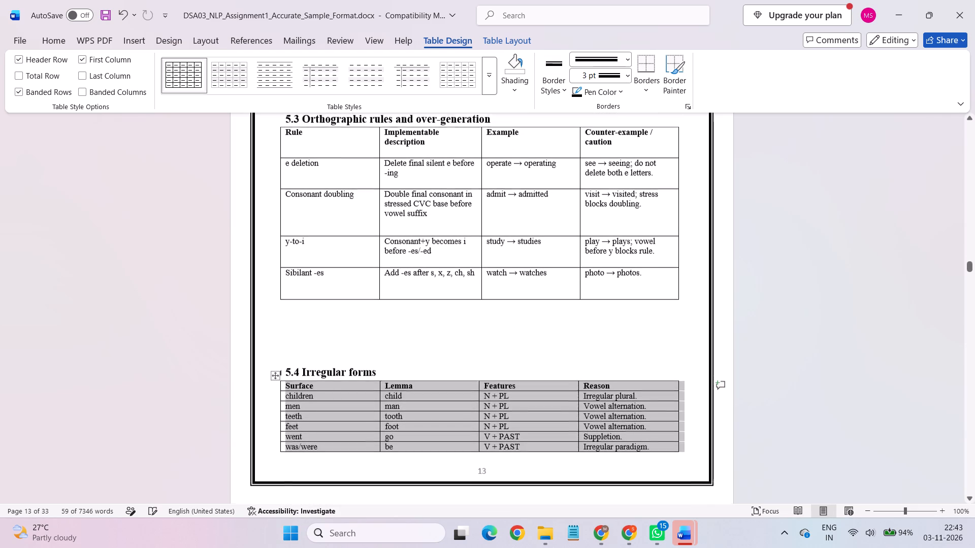
{"action": "scroll", "coordinate": [317, 358], "scroll_direction": "down", "scroll_amount": 2}
{"action": "scroll", "coordinate": [323, 356], "scroll_direction": "up", "scroll_amount": 1}
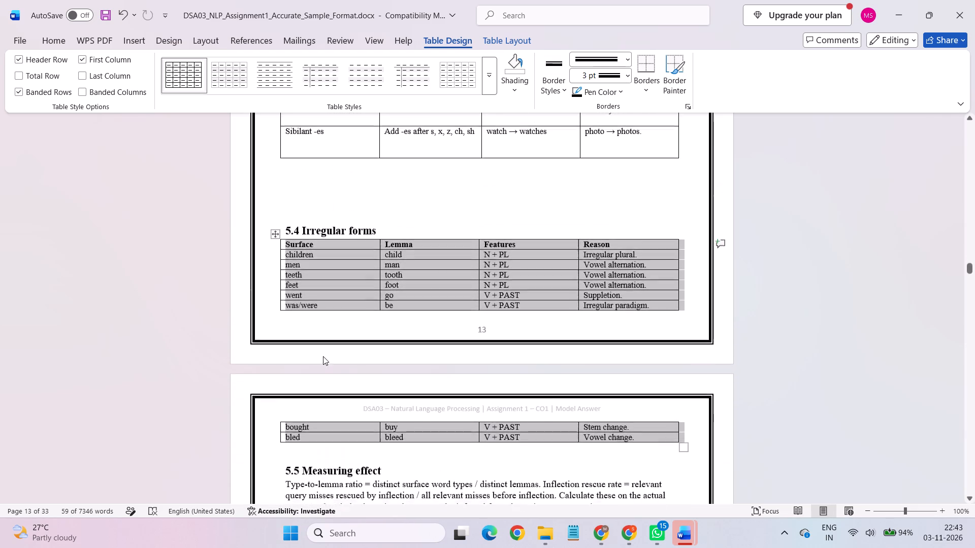
{"action": "left_click", "coordinate": [280, 234]}
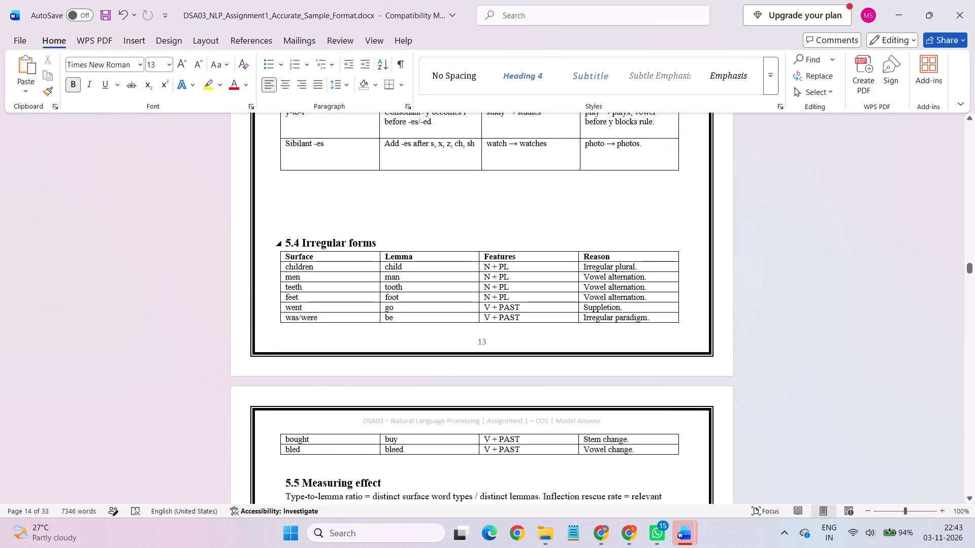
{"action": "key", "text": "BackSpace"}
{"action": "key", "text": "BackSpace"}
Apply the same black full-grid style to the 6.1 Derivational affix inventory table in Task 6.
{"action": "scroll", "coordinate": [284, 234], "scroll_direction": "down", "scroll_amount": 3}
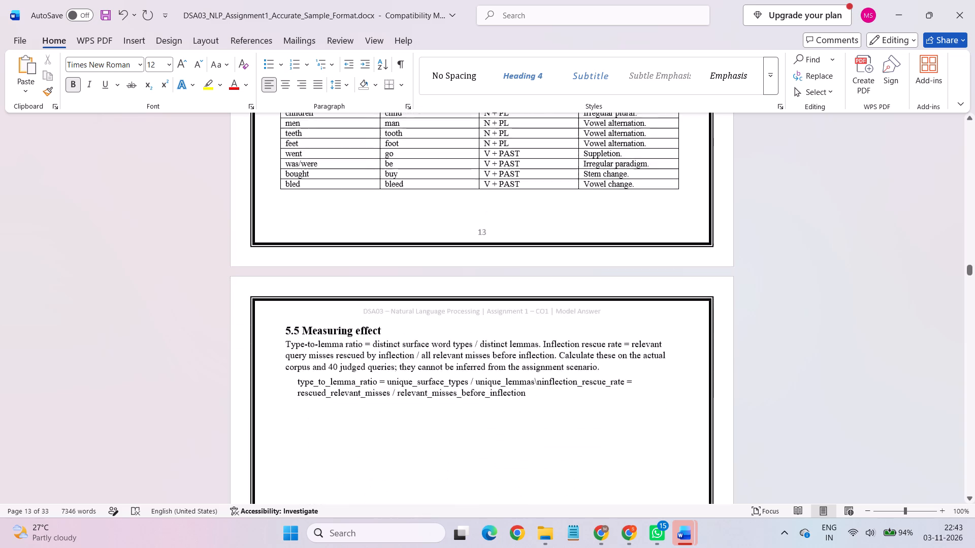
{"action": "scroll", "coordinate": [284, 234], "scroll_direction": "down", "scroll_amount": 7}
{"action": "scroll", "coordinate": [284, 234], "scroll_direction": "up", "scroll_amount": 1}
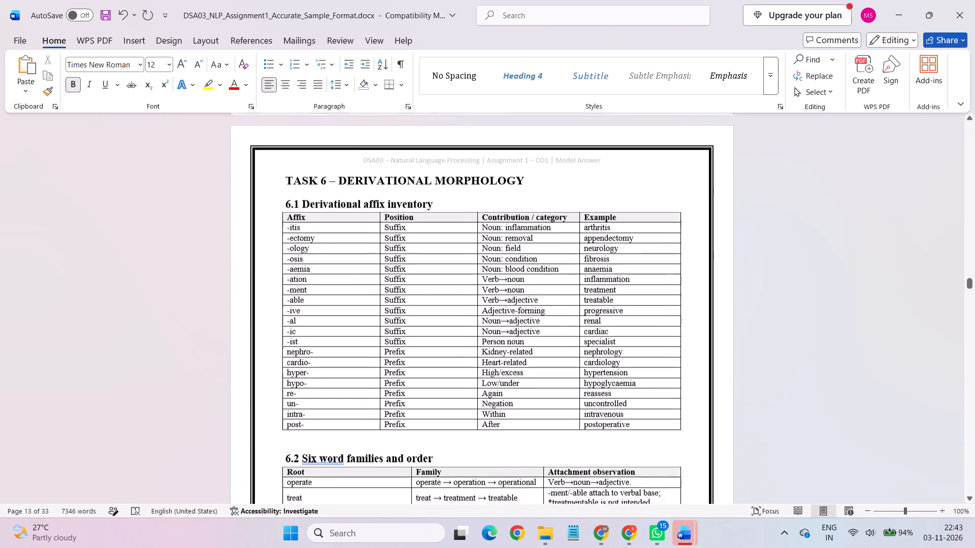
{"action": "double_click", "coordinate": [275, 219]}
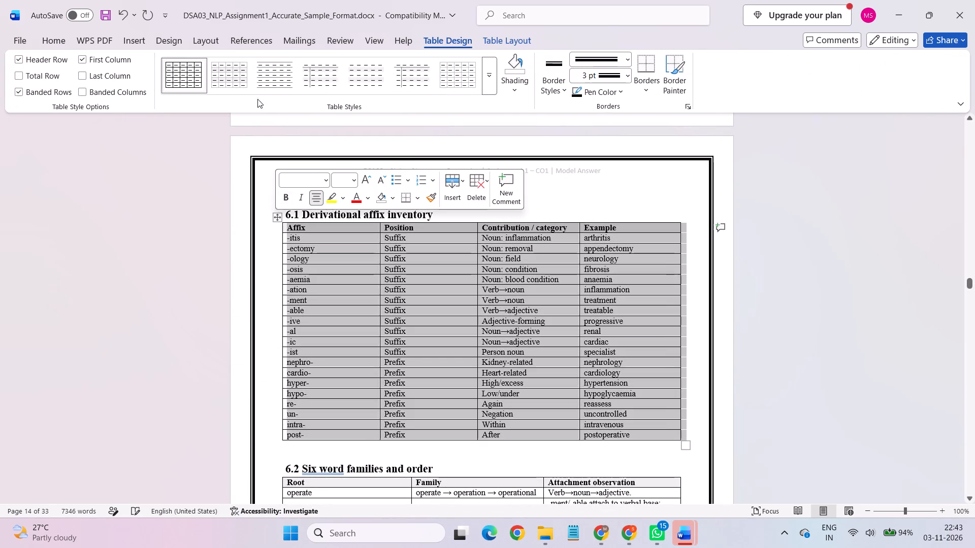
{"action": "left_click", "coordinate": [186, 76]}
Apply the same black full-grid style to the Pair table under 6.3 Non-compositionality and conflation.
{"action": "scroll", "coordinate": [337, 199], "scroll_direction": "up", "scroll_amount": 2}
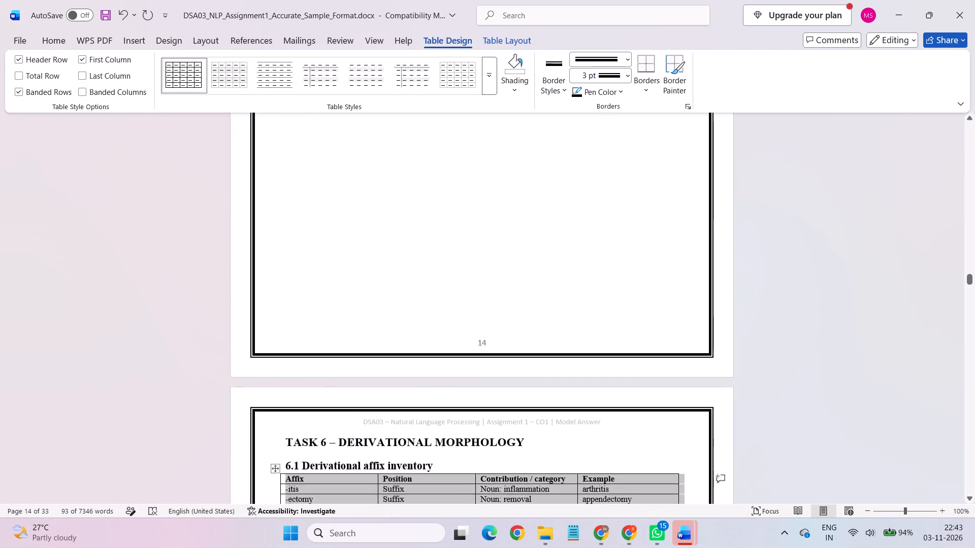
{"action": "scroll", "coordinate": [337, 199], "scroll_direction": "up", "scroll_amount": 5}
{"action": "scroll", "coordinate": [337, 199], "scroll_direction": "right", "scroll_amount": 1}
{"action": "scroll", "coordinate": [337, 199], "scroll_direction": "up", "scroll_amount": 1, "text": "ctrl"}
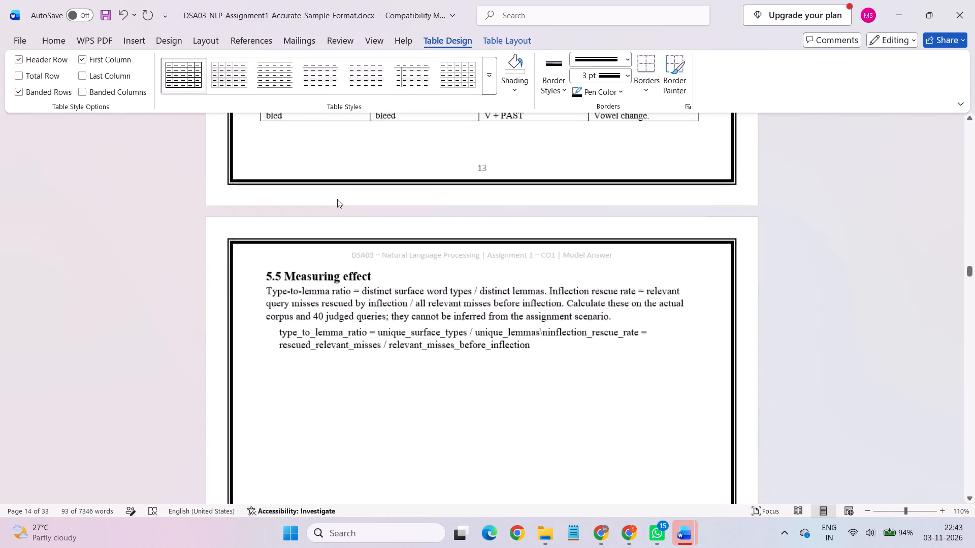
{"action": "scroll", "coordinate": [337, 199], "scroll_direction": "up", "scroll_amount": 1}
{"action": "scroll", "coordinate": [337, 199], "scroll_direction": "down", "scroll_amount": 2}
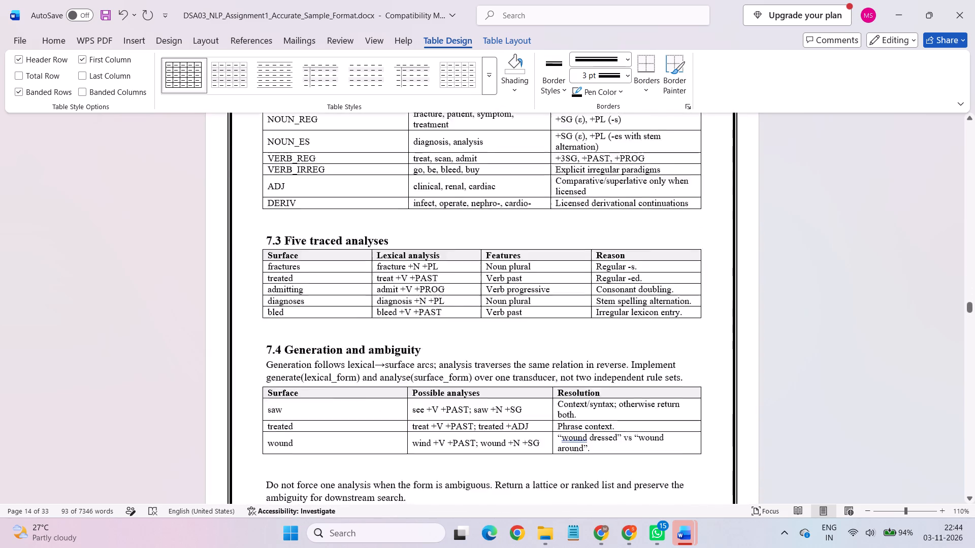
{"action": "scroll", "coordinate": [337, 199], "scroll_direction": "down", "scroll_amount": 1}
{"action": "scroll", "coordinate": [228, 278], "scroll_direction": "up", "scroll_amount": 3}
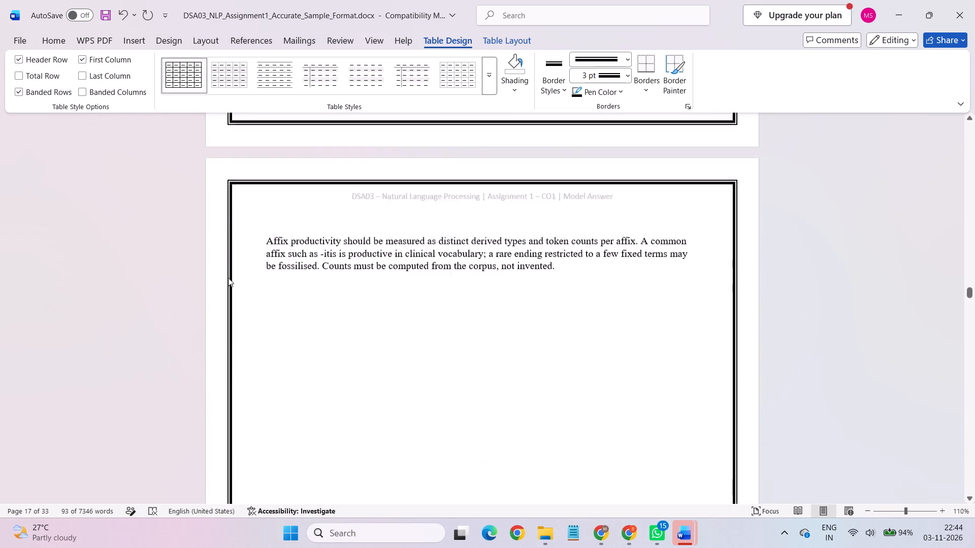
{"action": "scroll", "coordinate": [228, 278], "scroll_direction": "up", "scroll_amount": 2}
{"action": "left_click", "coordinate": [271, 212]}
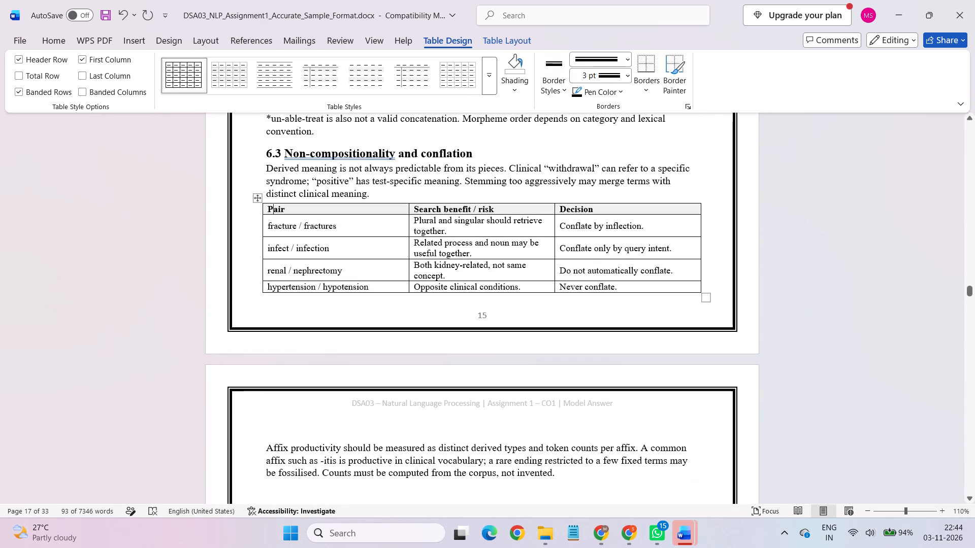
{"action": "double_click", "coordinate": [255, 202]}
{"action": "left_click", "coordinate": [184, 63]}
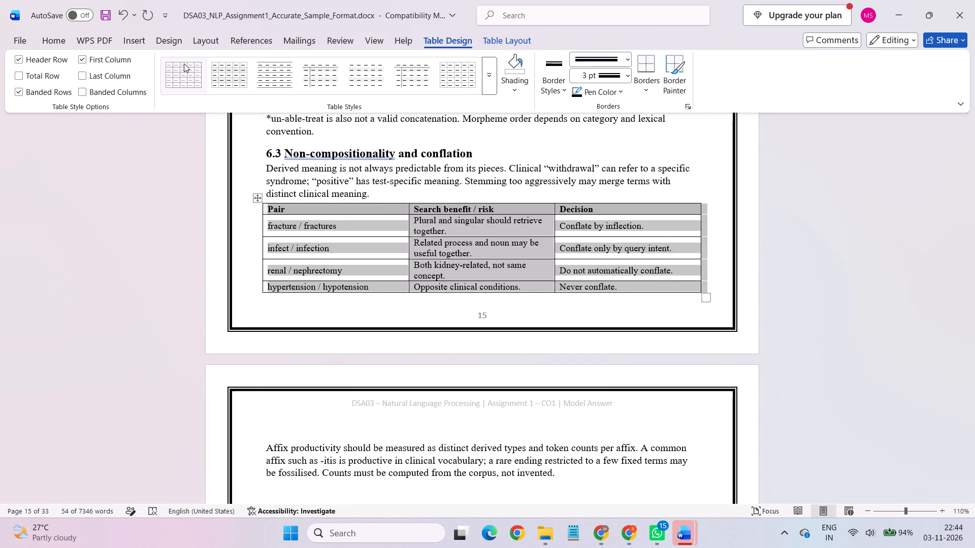
Apply the same black full-grid style to the 6.2 Six word families and order table.
{"action": "scroll", "coordinate": [248, 124], "scroll_direction": "up", "scroll_amount": 1}
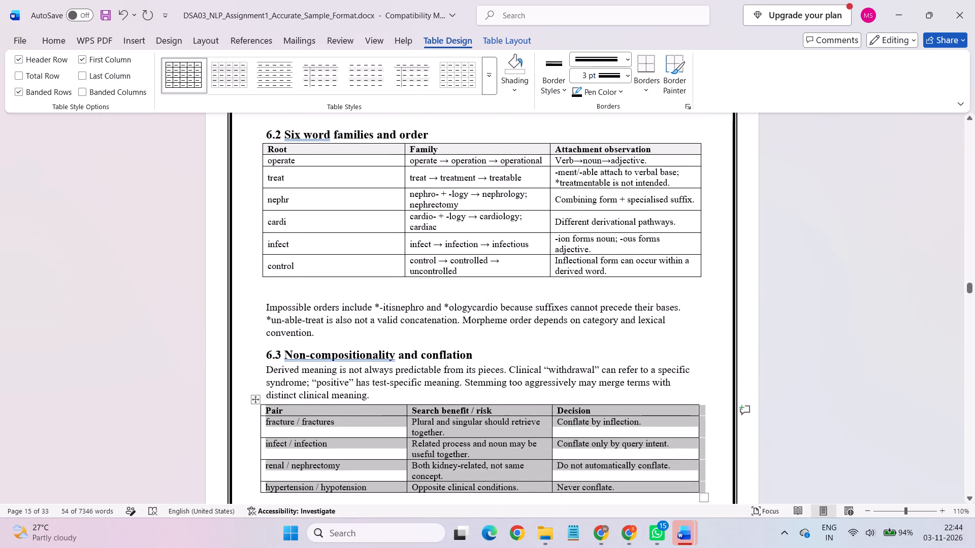
{"action": "left_click", "coordinate": [284, 151]}
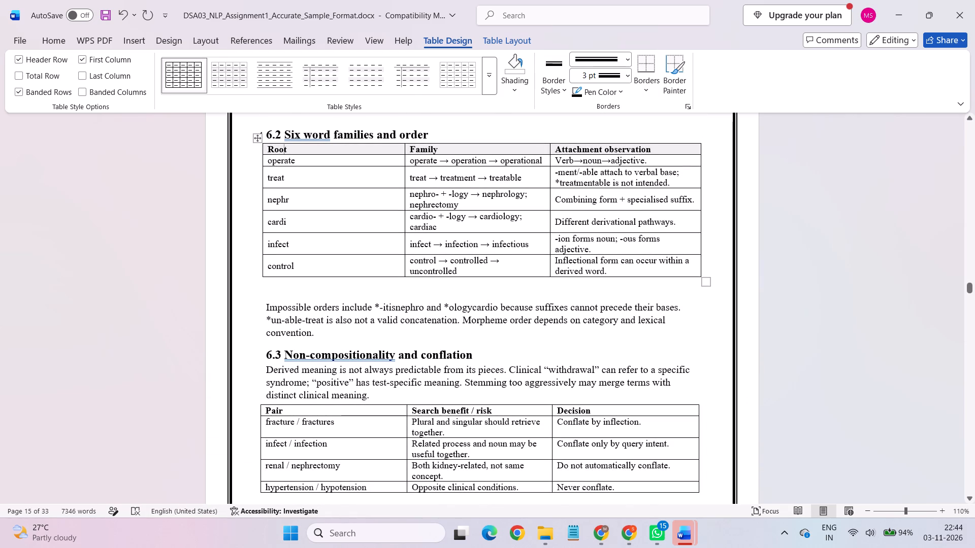
{"action": "double_click", "coordinate": [257, 136]}
{"action": "left_click", "coordinate": [183, 75]}
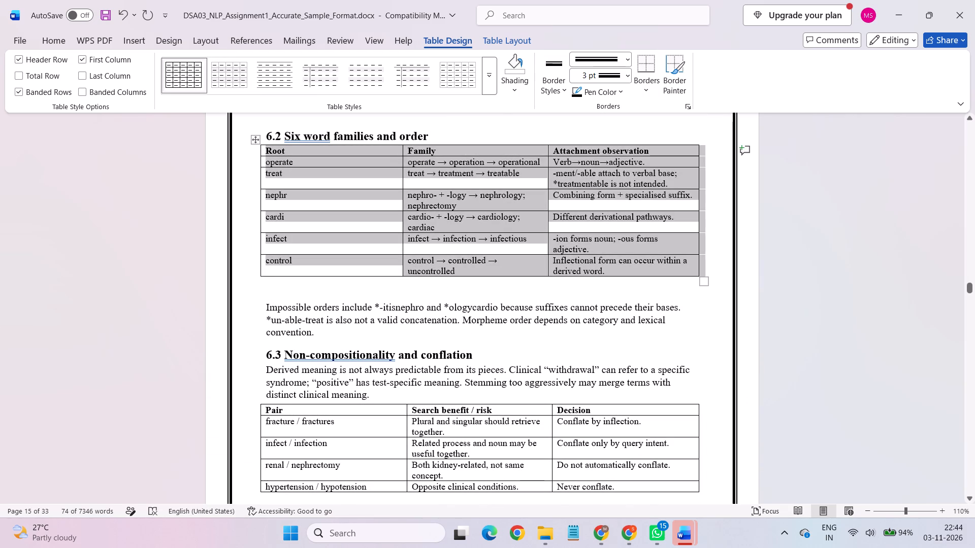
Narrow the Root and Family columns of the 6.2 table, giving the Attachment observation column more width.
{"action": "left_click_drag", "start_coordinate": [402, 153], "coordinate": [304, 155]}
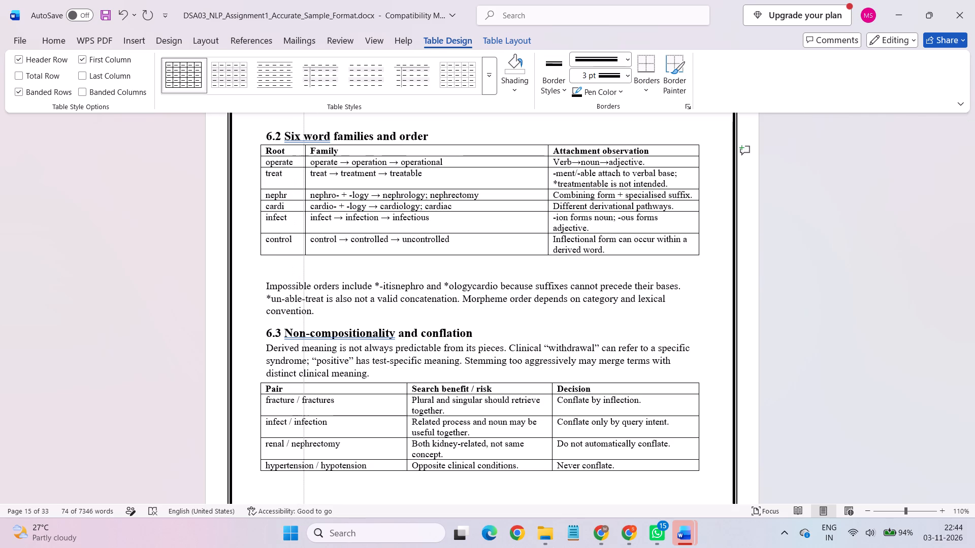
{"action": "left_click_drag", "start_coordinate": [304, 155], "coordinate": [298, 154]}
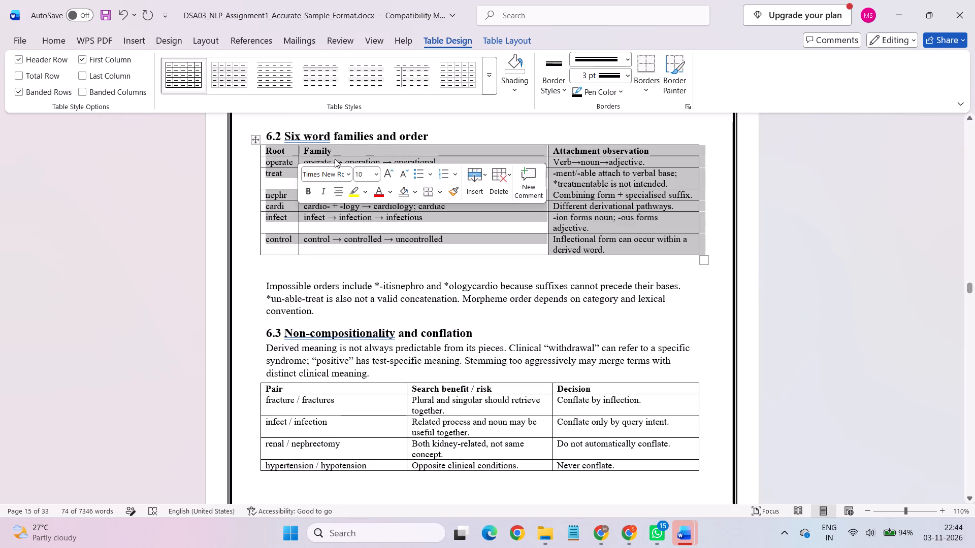
{"action": "left_click", "coordinate": [549, 152]}
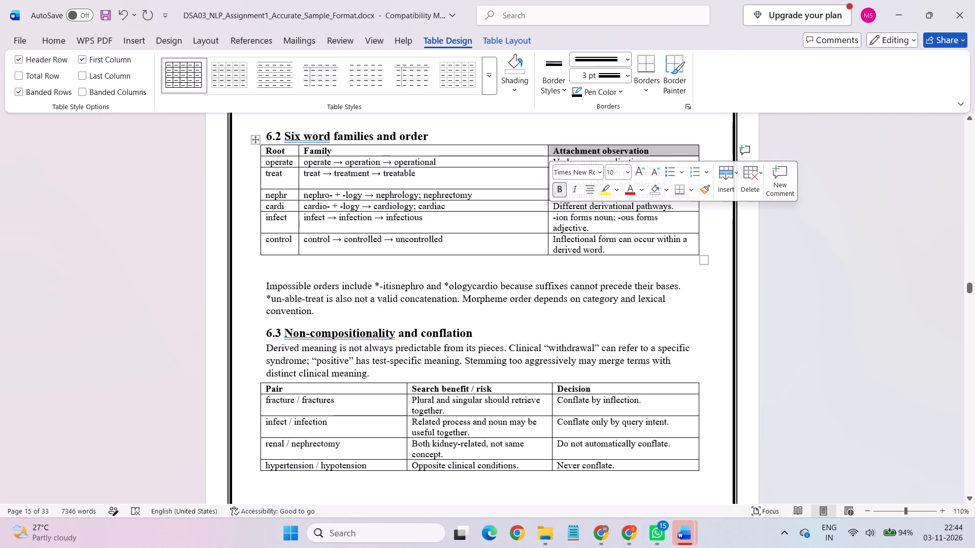
{"action": "left_click", "coordinate": [547, 148]}
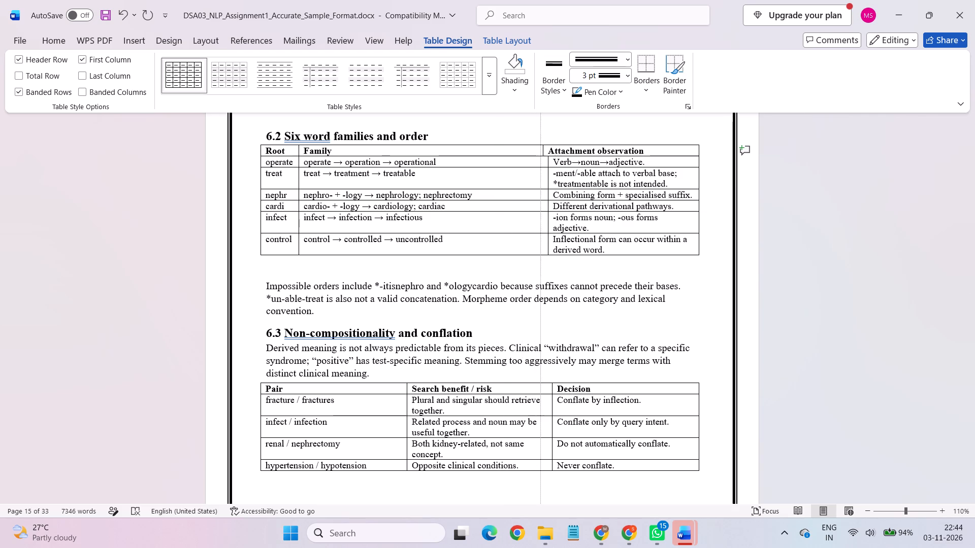
{"action": "left_click_drag", "start_coordinate": [548, 158], "coordinate": [517, 161]}
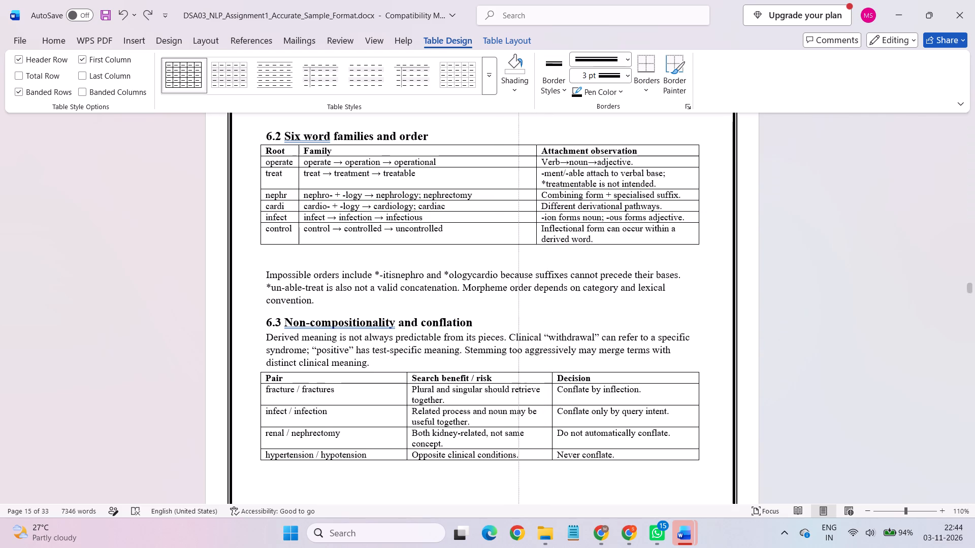
Narrow the Family column of the 6.2 table just enough to keep each family on one line, widening Attachment observation.
{"action": "left_click_drag", "start_coordinate": [517, 161], "coordinate": [481, 161]}
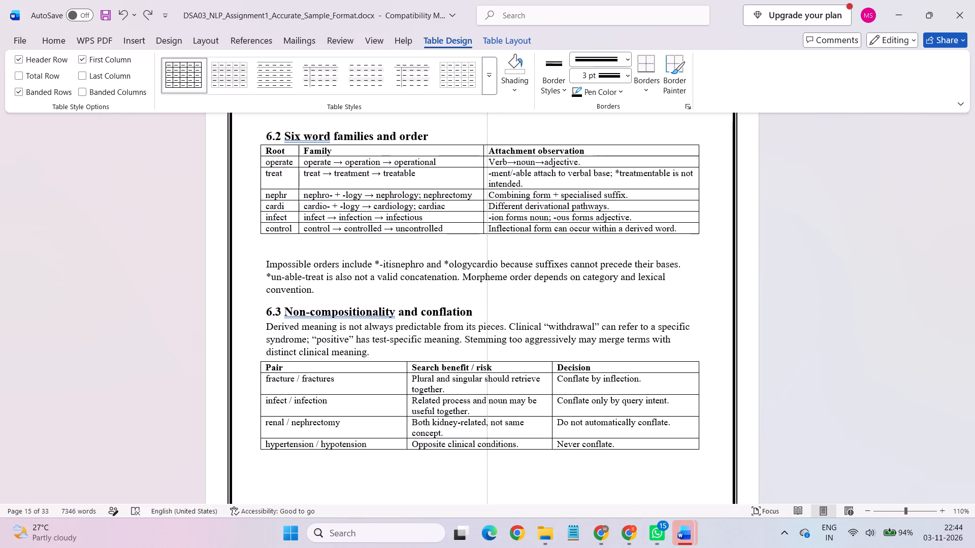
{"action": "left_click_drag", "start_coordinate": [481, 161], "coordinate": [454, 161]}
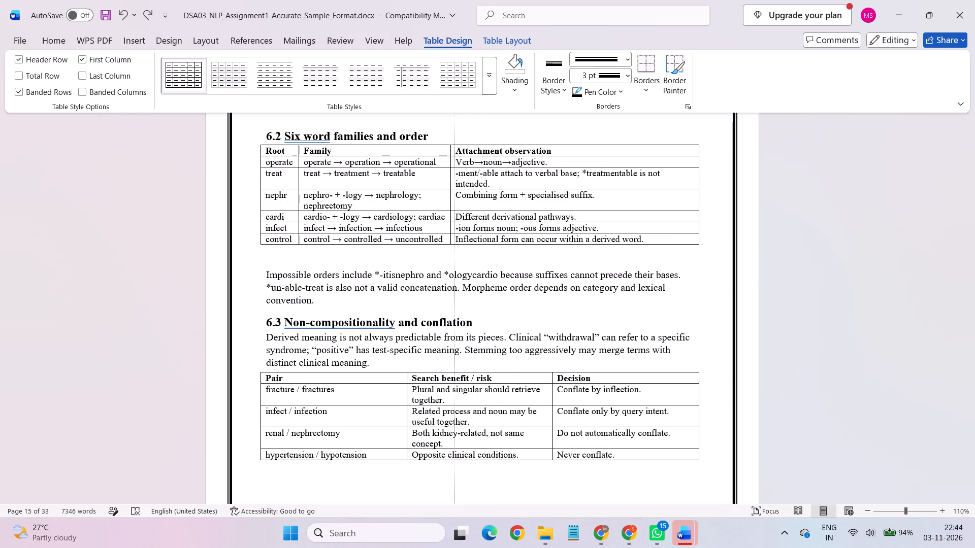
{"action": "left_click_drag", "start_coordinate": [454, 161], "coordinate": [489, 158]}
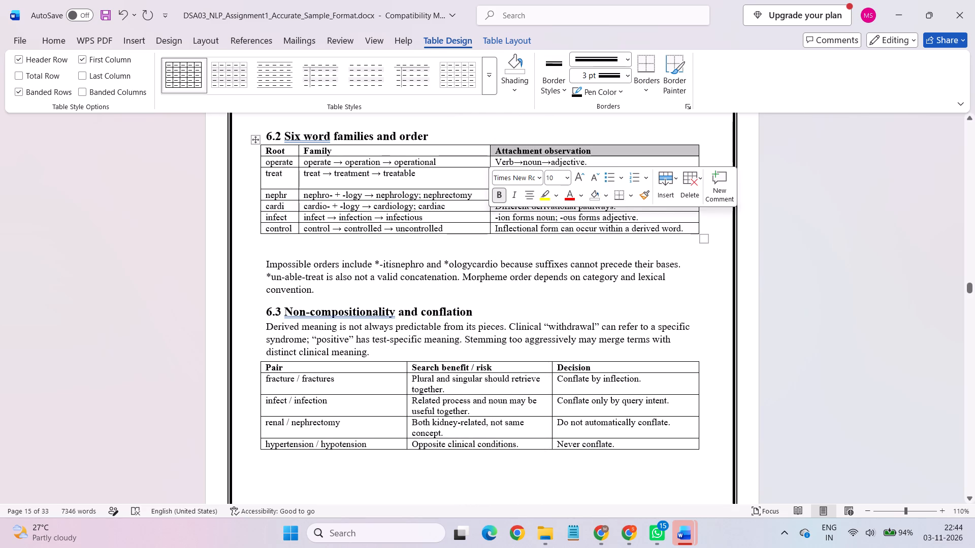
Apply the same black full-grid style to the 7.2 Lexicon continuation classes table in Task 7.
{"action": "scroll", "coordinate": [454, 275], "scroll_direction": "down", "scroll_amount": 1}
{"action": "scroll", "coordinate": [358, 276], "scroll_direction": "down", "scroll_amount": 3}
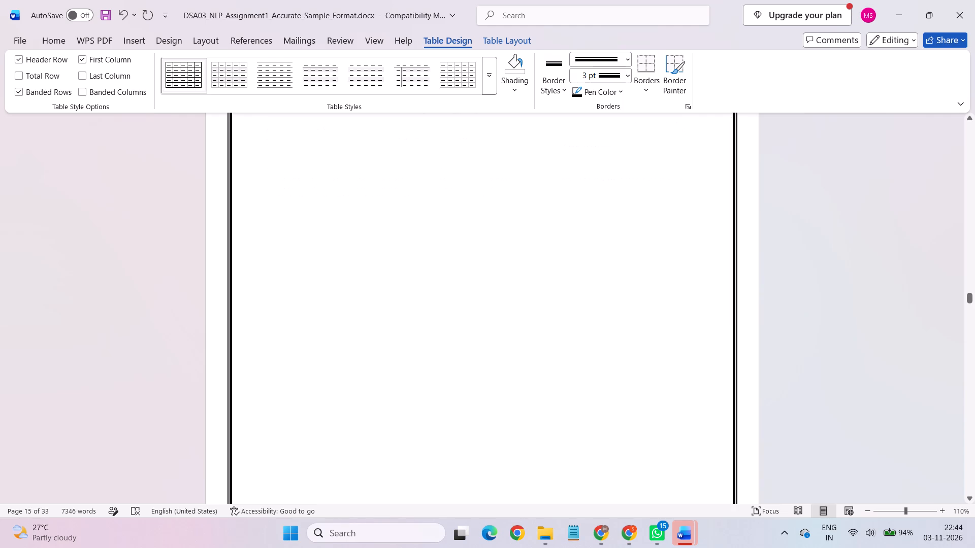
{"action": "scroll", "coordinate": [358, 276], "scroll_direction": "down", "scroll_amount": 2}
{"action": "scroll", "coordinate": [358, 276], "scroll_direction": "up", "scroll_amount": 3}
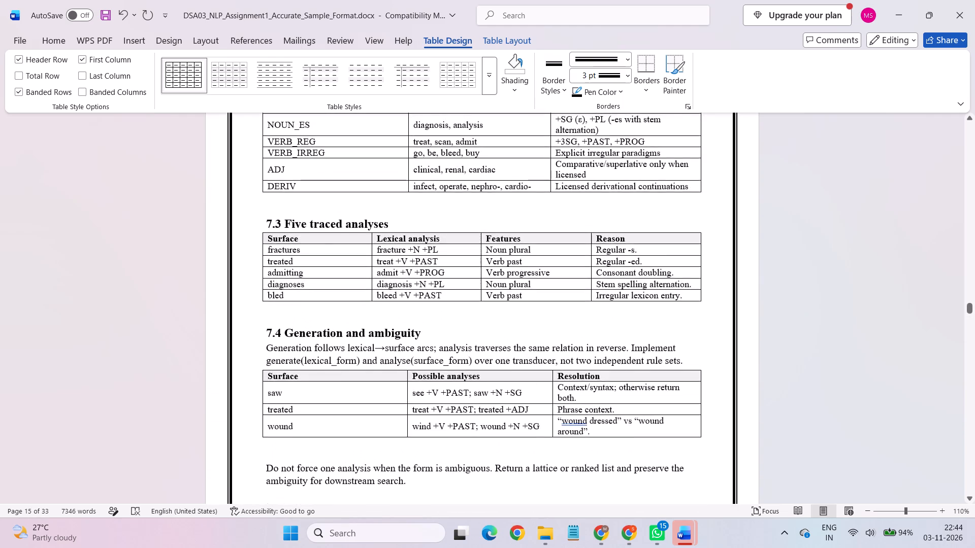
{"action": "scroll", "coordinate": [355, 283], "scroll_direction": "up", "scroll_amount": 1}
{"action": "double_click", "coordinate": [296, 240]}
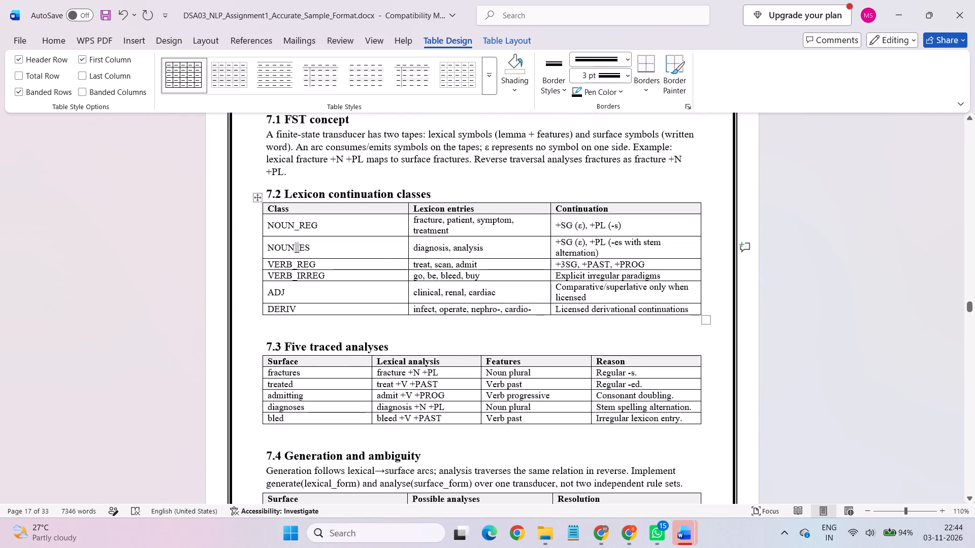
{"action": "double_click", "coordinate": [254, 196]}
{"action": "left_click", "coordinate": [188, 87]}
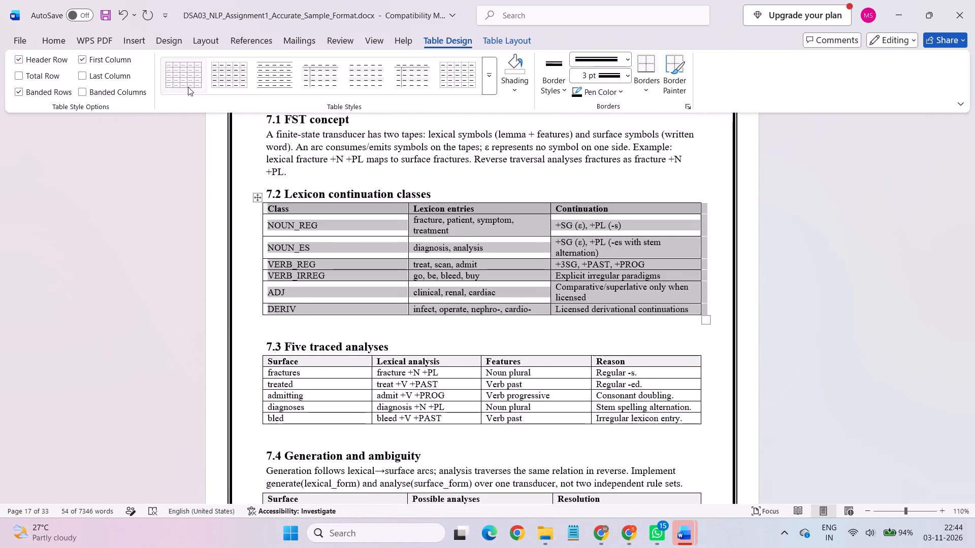
{"action": "double_click", "coordinate": [193, 77]}
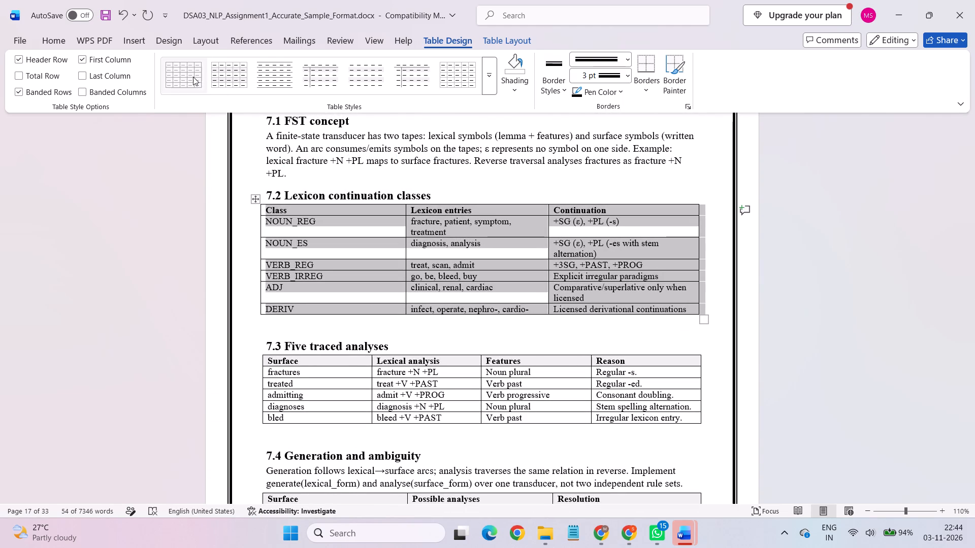
Apply the same black full-grid style to the 7.3 Five traced analyses table.
{"action": "left_click", "coordinate": [277, 363]}
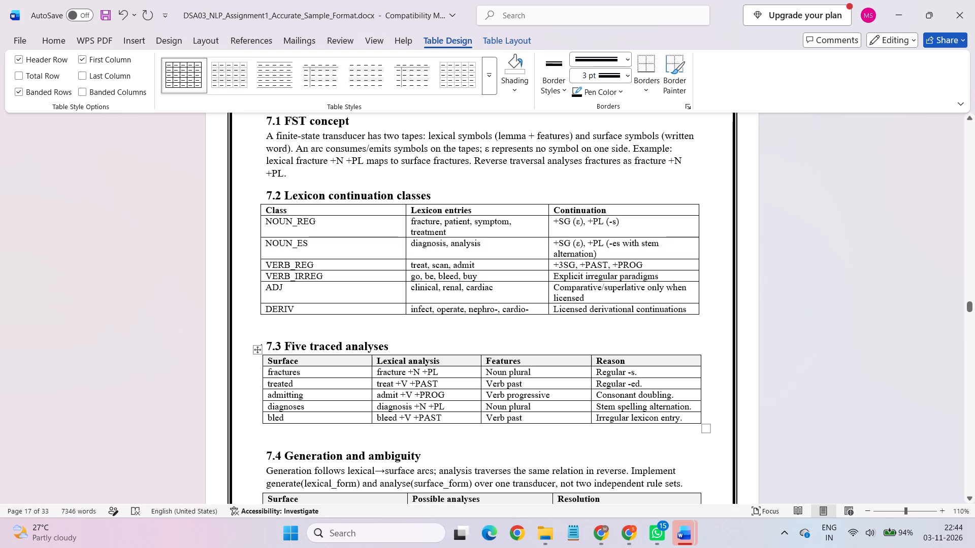
{"action": "double_click", "coordinate": [256, 349]}
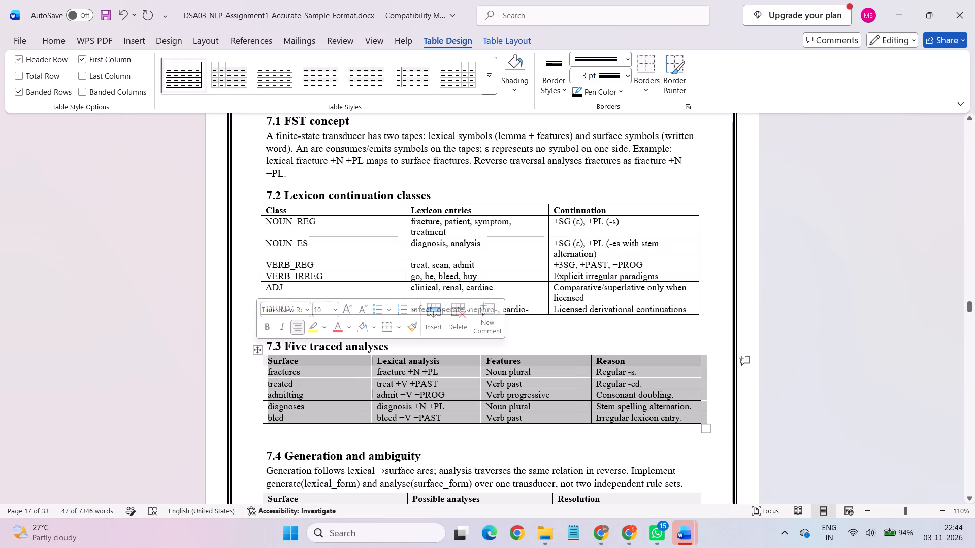
{"action": "left_click", "coordinate": [180, 87]}
Apply the same black full-grid style to the Surface table under 7.4 Generation and ambiguity.
{"action": "scroll", "coordinate": [282, 292], "scroll_direction": "down", "scroll_amount": 1}
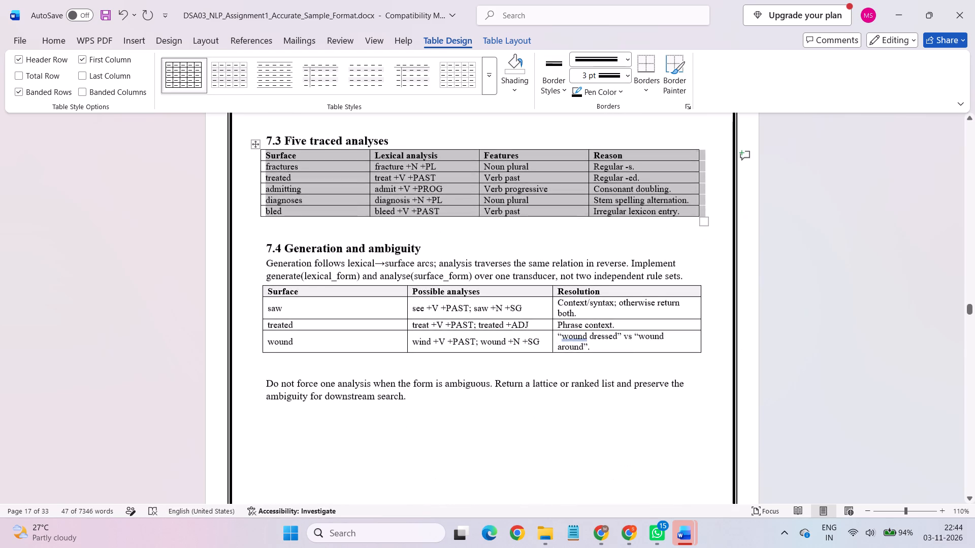
{"action": "left_click", "coordinate": [274, 291]}
{"action": "double_click", "coordinate": [256, 281]}
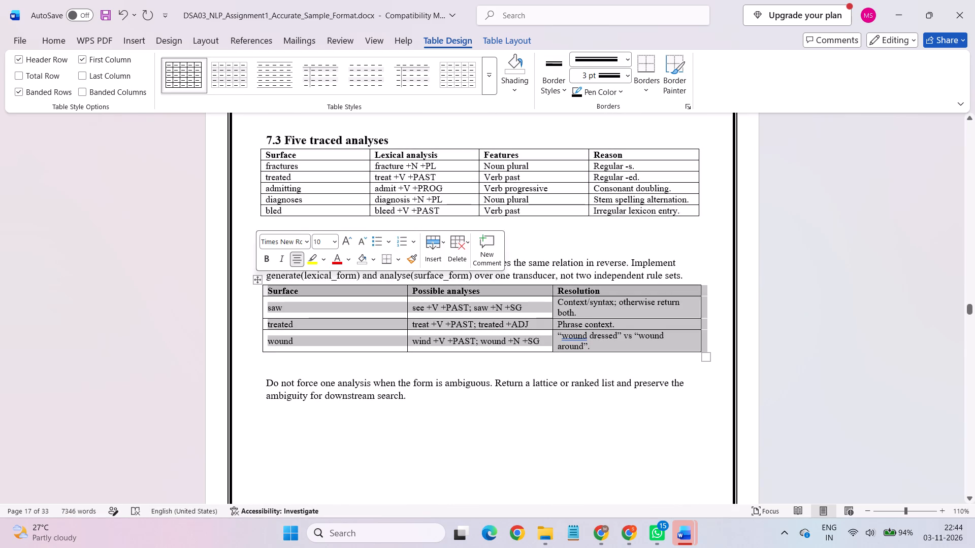
{"action": "left_click", "coordinate": [194, 68]}
Narrow the Surface and Possible analyses columns of the 7.4 table, giving the Resolution column more width.
{"action": "scroll", "coordinate": [310, 248], "scroll_direction": "down", "scroll_amount": 2}
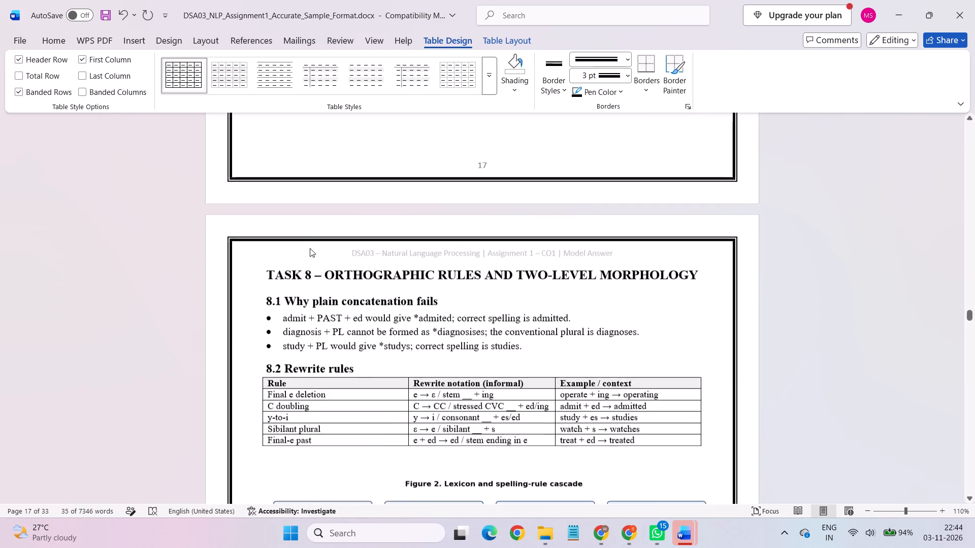
{"action": "scroll", "coordinate": [310, 248], "scroll_direction": "up", "scroll_amount": 2}
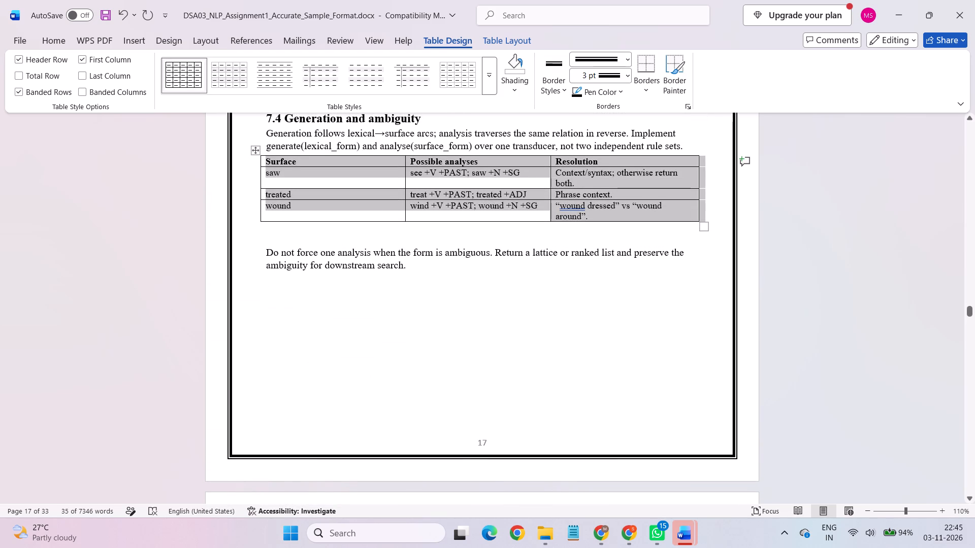
{"action": "left_click_drag", "start_coordinate": [405, 180], "coordinate": [316, 178]}
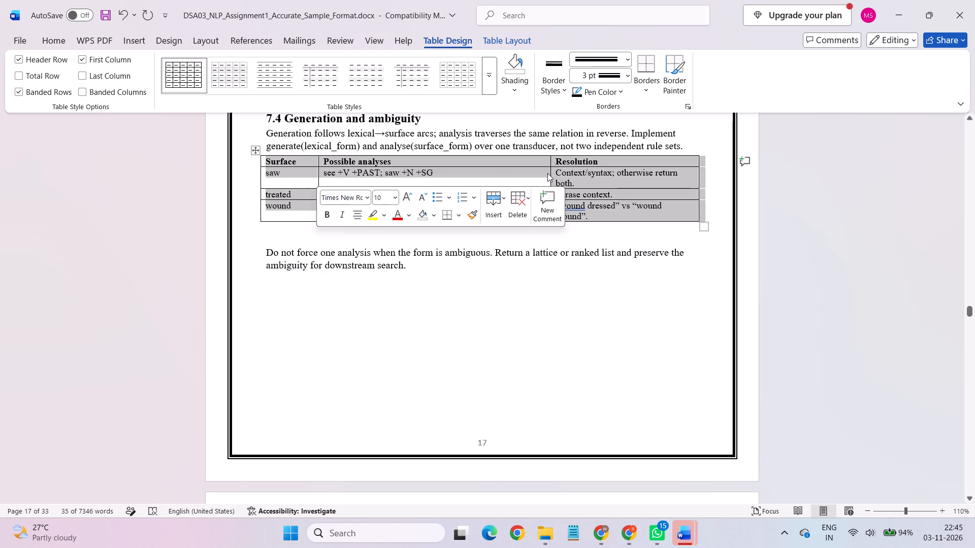
{"action": "left_click", "coordinate": [550, 173]}
{"action": "left_click_drag", "start_coordinate": [550, 173], "coordinate": [503, 173]}
Apply the same black full-grid style to the 8.2 Rewrite rules table in Task 8.
{"action": "scroll", "coordinate": [456, 324], "scroll_direction": "down", "scroll_amount": 1}
{"action": "scroll", "coordinate": [413, 352], "scroll_direction": "down", "scroll_amount": 1}
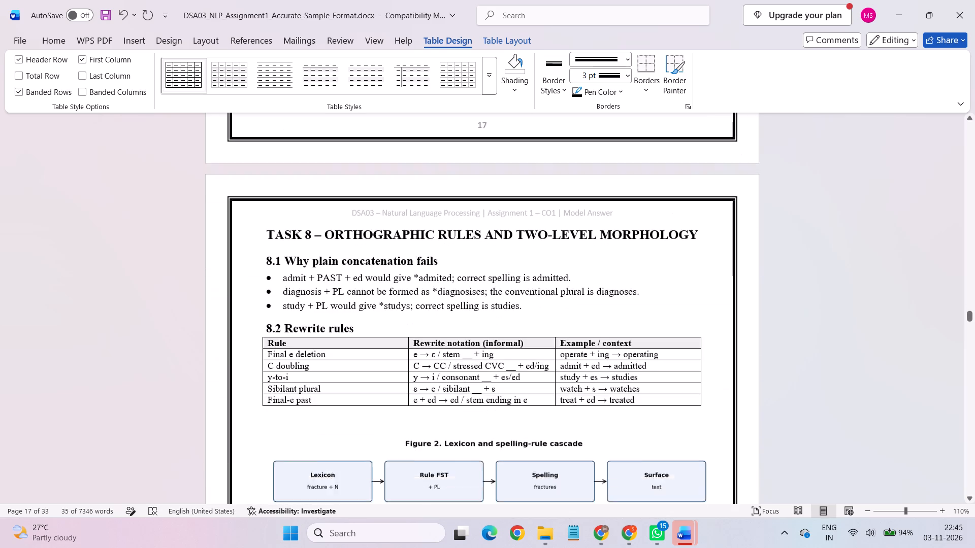
{"action": "scroll", "coordinate": [413, 352], "scroll_direction": "down", "scroll_amount": 1}
{"action": "left_click", "coordinate": [287, 309]}
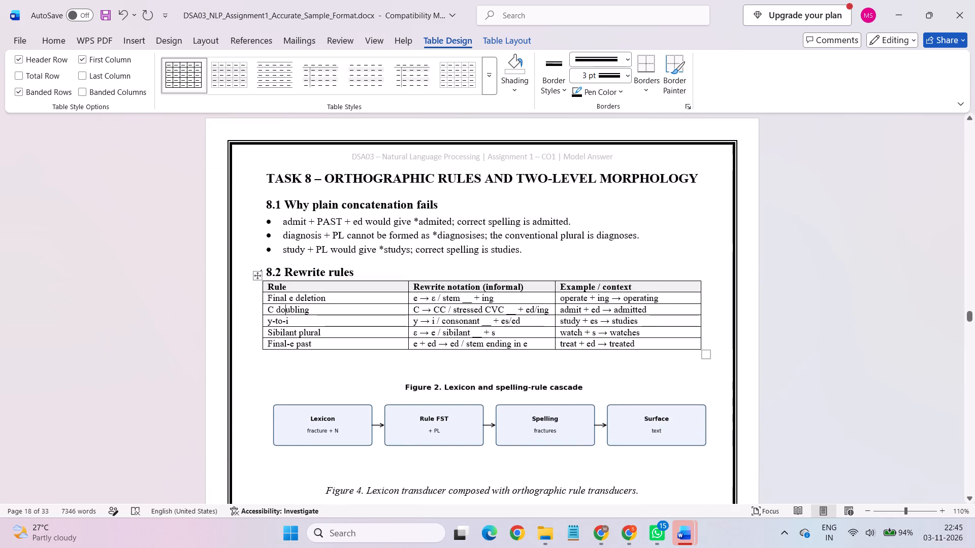
{"action": "double_click", "coordinate": [258, 275]}
{"action": "left_click", "coordinate": [183, 75]}
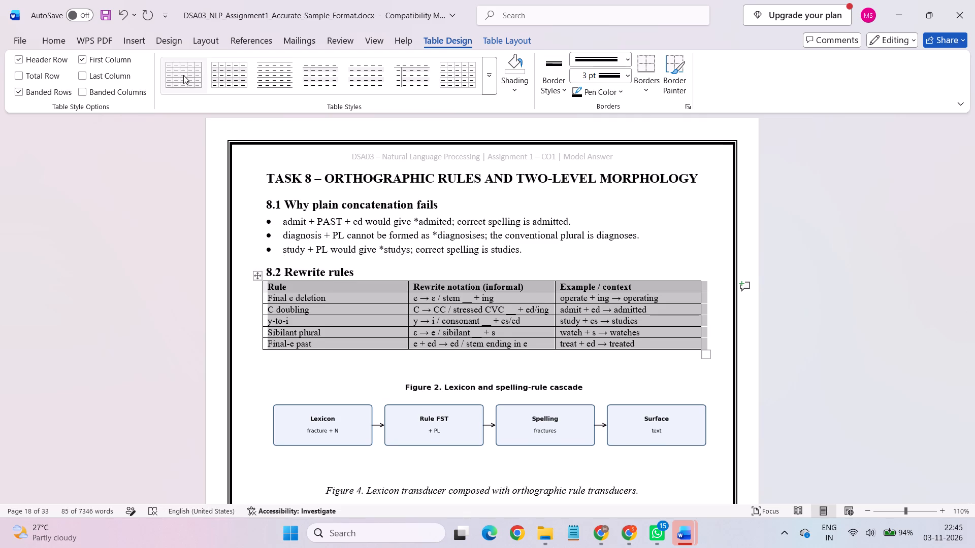
Apply the same black full-grid style to the 8.3 Cascade versus two-level morphology table.
{"action": "scroll", "coordinate": [348, 286], "scroll_direction": "down", "scroll_amount": 3}
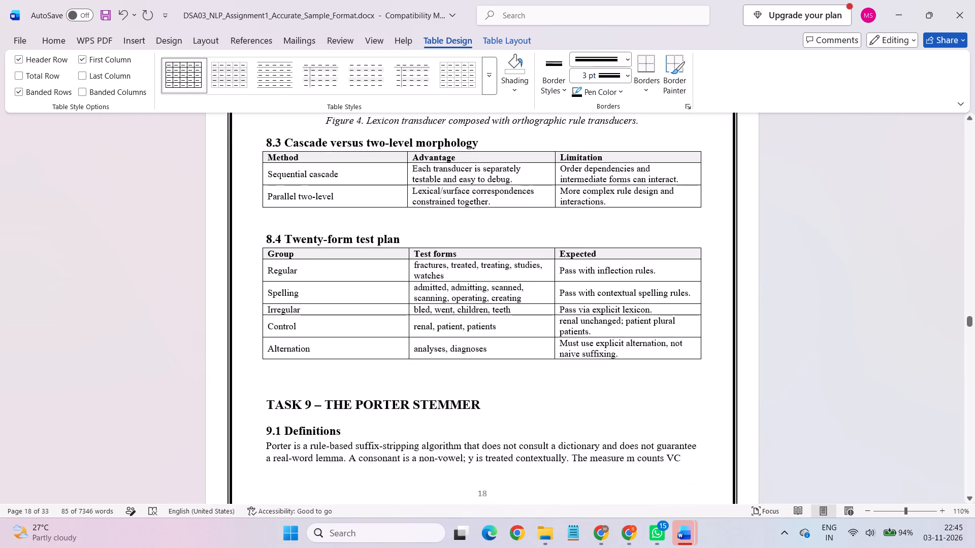
{"action": "left_click", "coordinate": [306, 190]}
{"action": "double_click", "coordinate": [259, 144]}
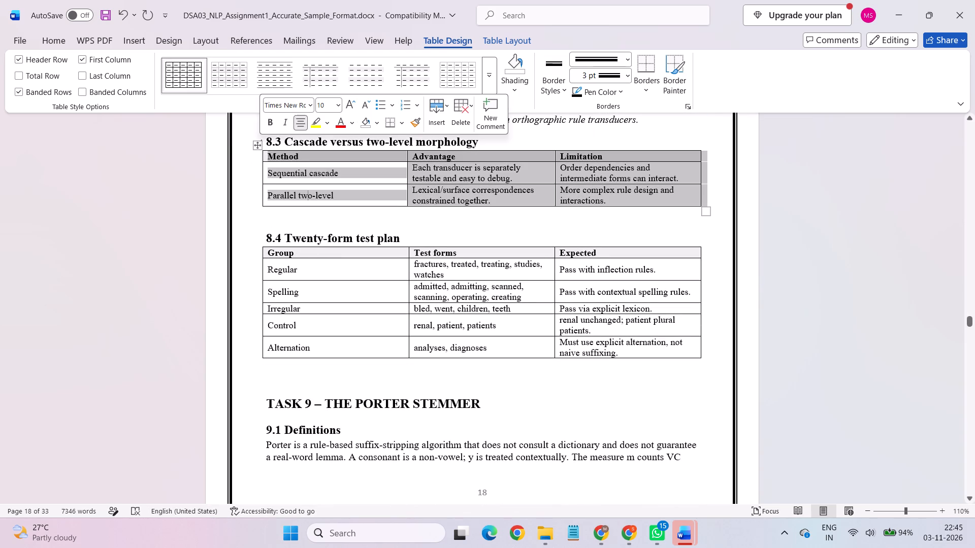
{"action": "left_click", "coordinate": [197, 80]}
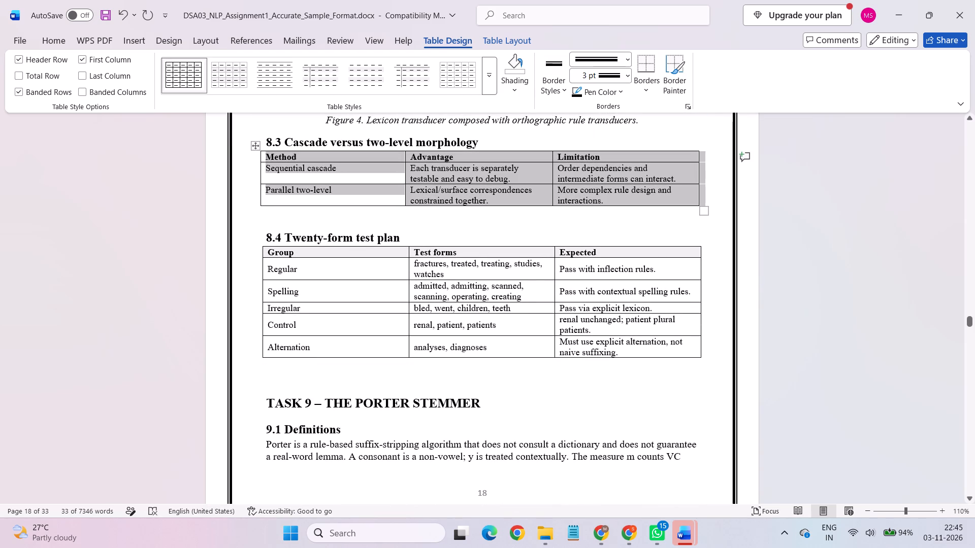
Apply the same black full-grid style to the 8.4 Twenty-form test plan table.
{"action": "left_click", "coordinate": [286, 255]}
{"action": "double_click", "coordinate": [260, 242]}
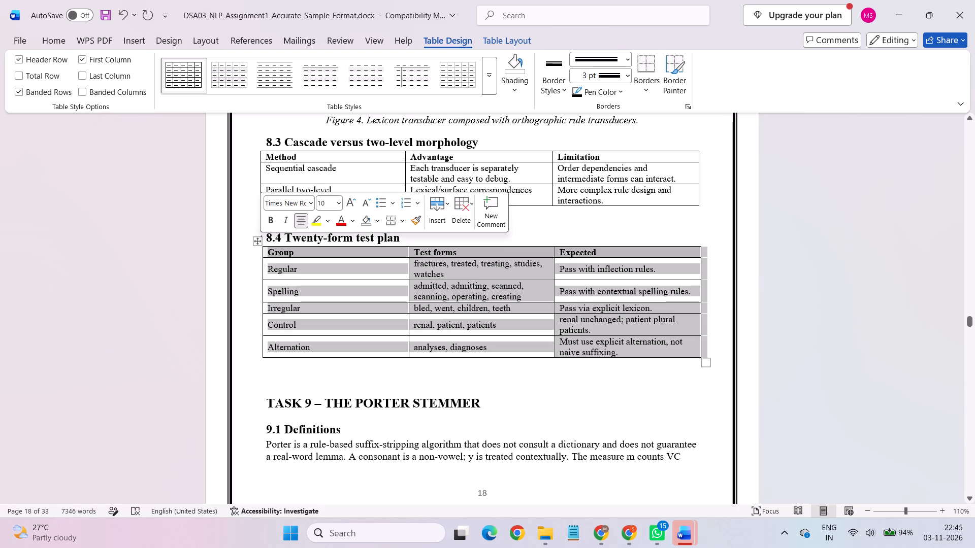
{"action": "left_click", "coordinate": [192, 81]}
Apply the same black full-grid style to the Word and Simplified pattern table under 9.1 Definitions in Task 9.
{"action": "scroll", "coordinate": [342, 360], "scroll_direction": "down", "scroll_amount": 3}
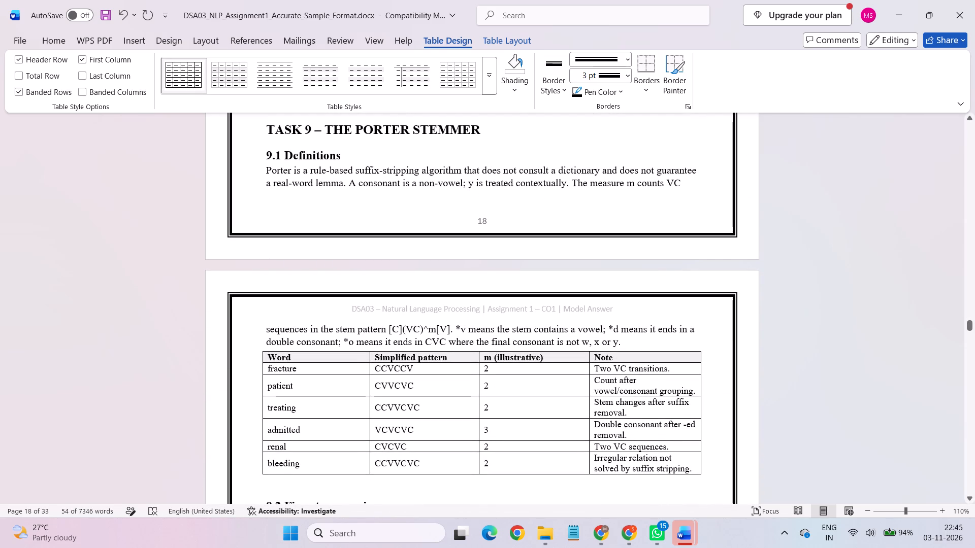
{"action": "left_click", "coordinate": [274, 364]}
{"action": "left_click", "coordinate": [266, 356]}
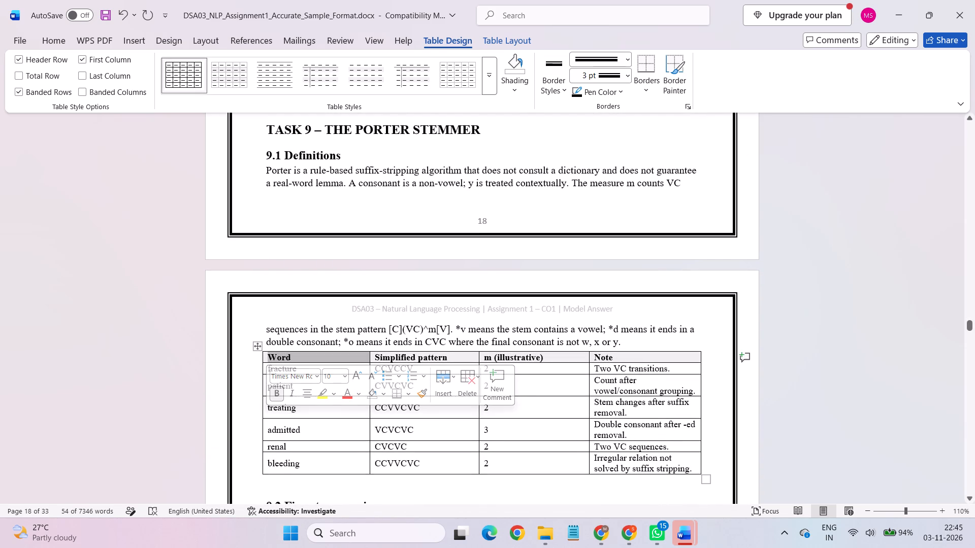
{"action": "double_click", "coordinate": [257, 342]}
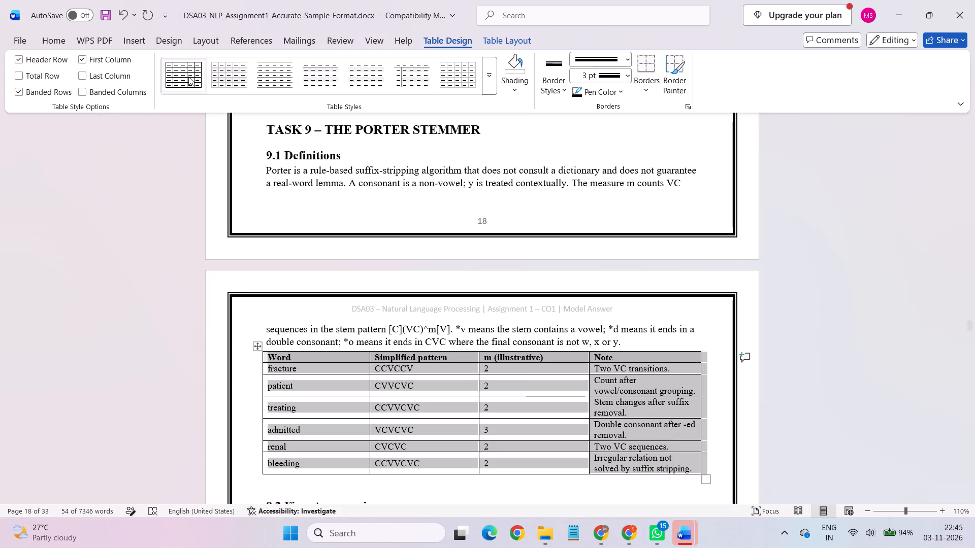
{"action": "left_click", "coordinate": [185, 68]}
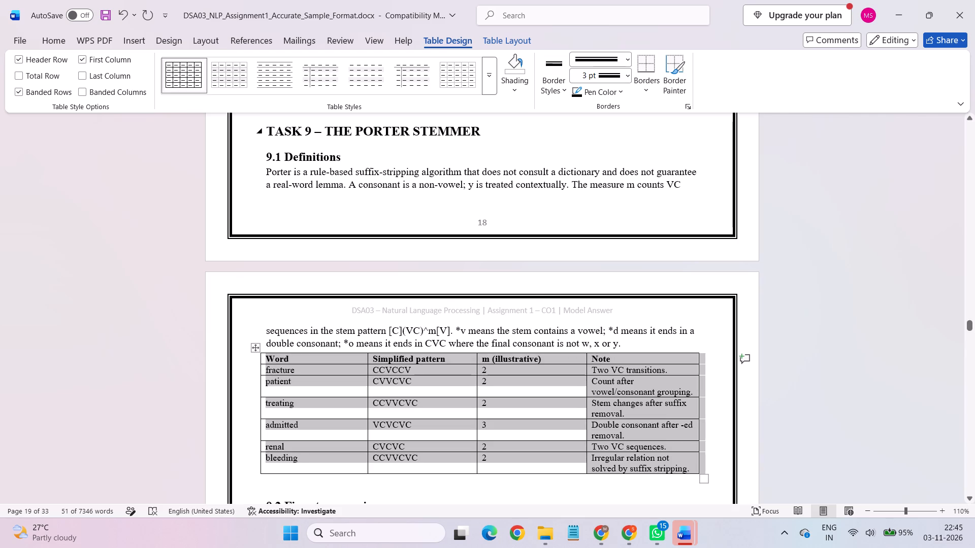
Insert a break before the TASK 9 – THE PORTER STEMMER heading so that it starts on the next page.
{"action": "left_click", "coordinate": [269, 129]}
{"action": "key", "text": "Return"}
Apply the same black full-grid style to the 9.2 Five-step overview table.
{"action": "scroll", "coordinate": [269, 129], "scroll_direction": "down", "scroll_amount": 1}
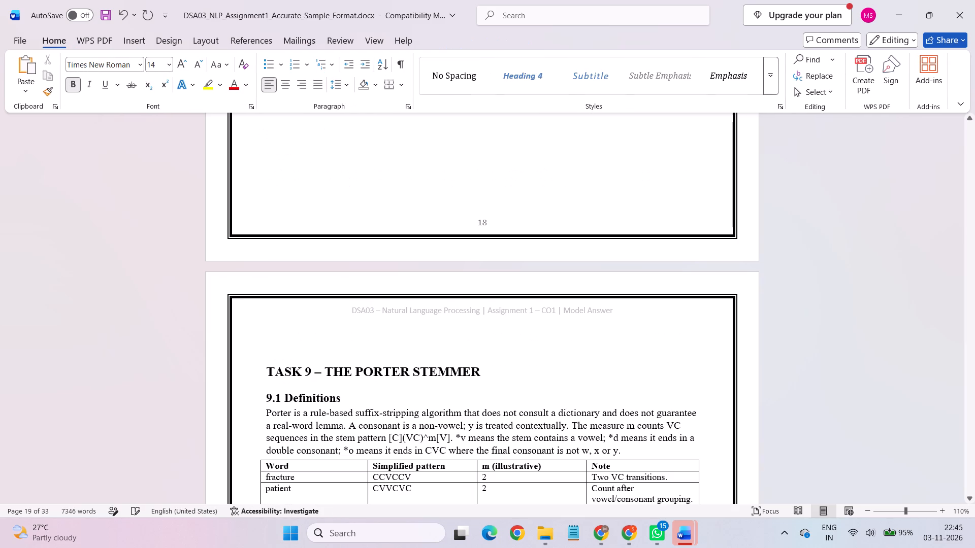
{"action": "scroll", "coordinate": [269, 129], "scroll_direction": "down", "scroll_amount": 2}
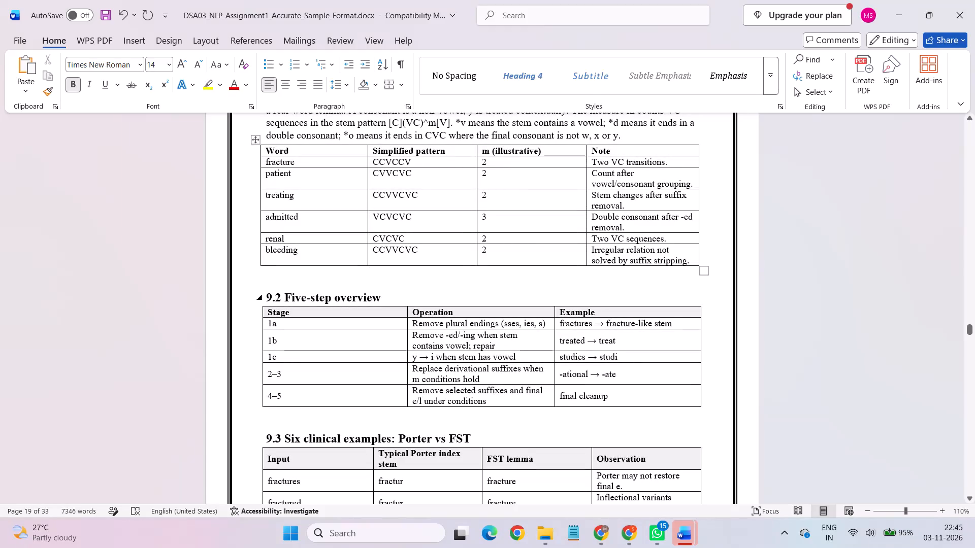
{"action": "left_click", "coordinate": [277, 306]}
{"action": "double_click", "coordinate": [256, 301]}
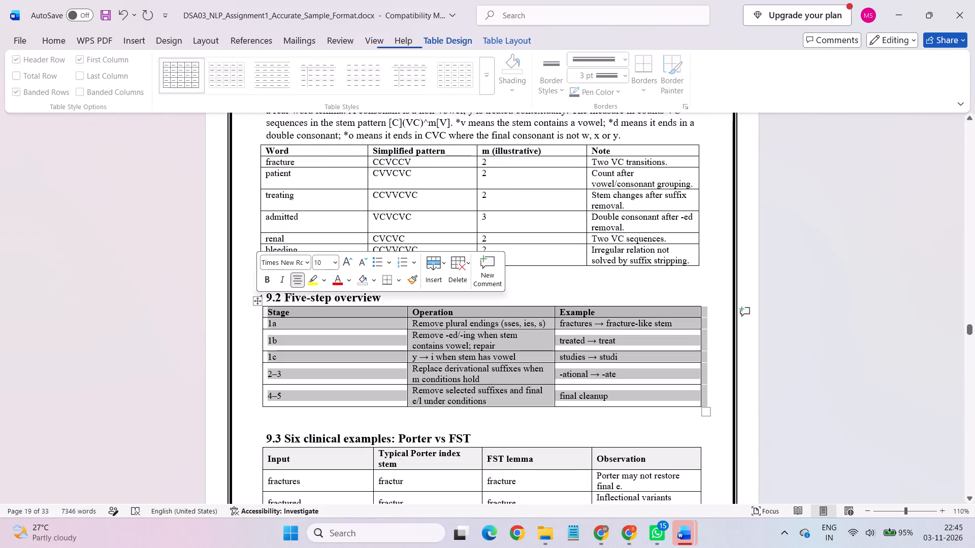
{"action": "left_click", "coordinate": [189, 71]}
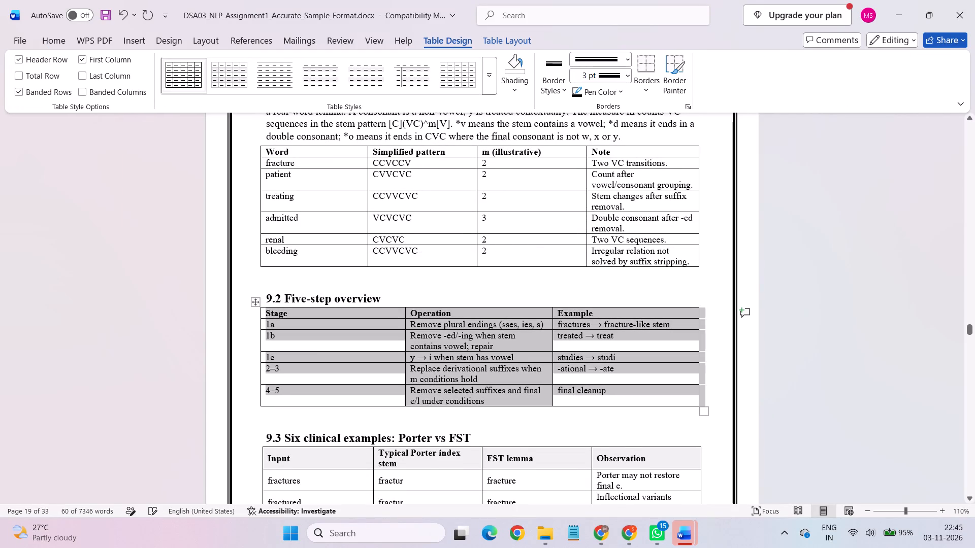
Apply the same black full-grid style to the 9.3 Six clinical examples: Porter vs FST table.
{"action": "left_click", "coordinate": [307, 463]}
{"action": "double_click", "coordinate": [261, 444]}
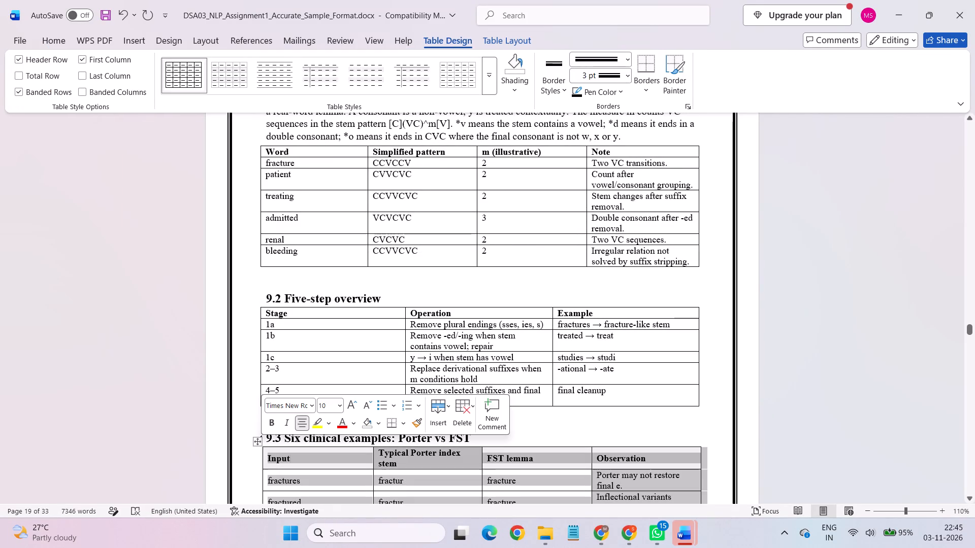
{"action": "left_click", "coordinate": [181, 80]}
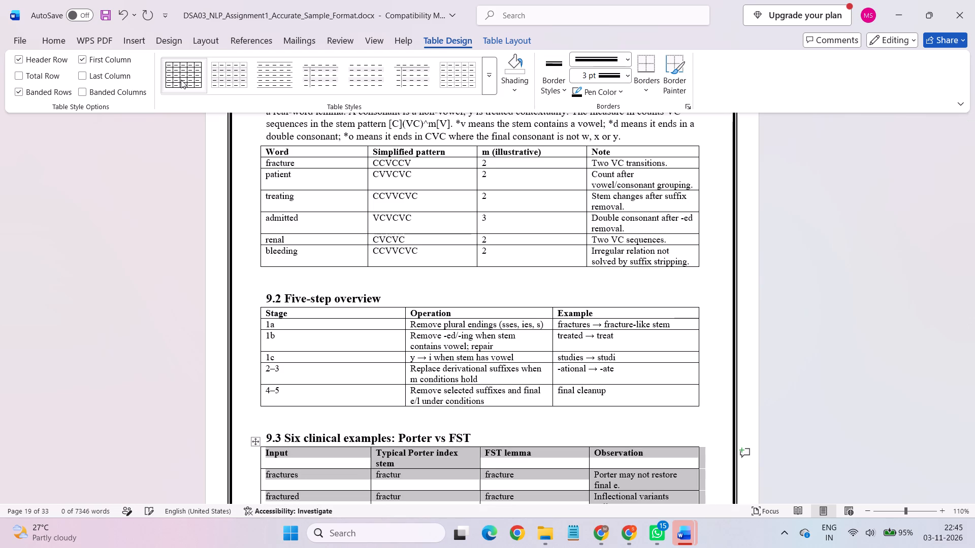
Narrow the Input column of the 9.3 table to fit its longest word, keeping the Typical Porter index stem heading on one line.
{"action": "scroll", "coordinate": [357, 298], "scroll_direction": "down", "scroll_amount": 2}
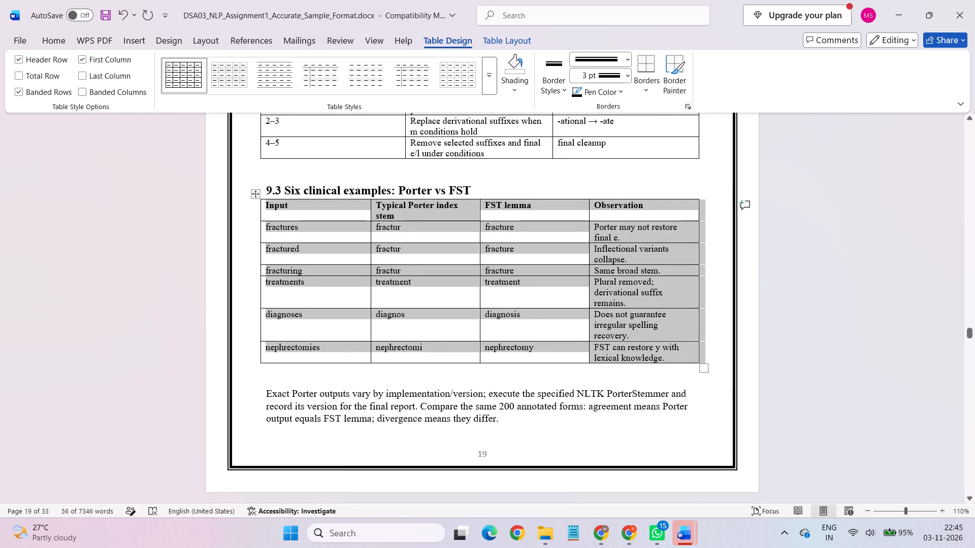
{"action": "left_click_drag", "start_coordinate": [370, 210], "coordinate": [334, 213]}
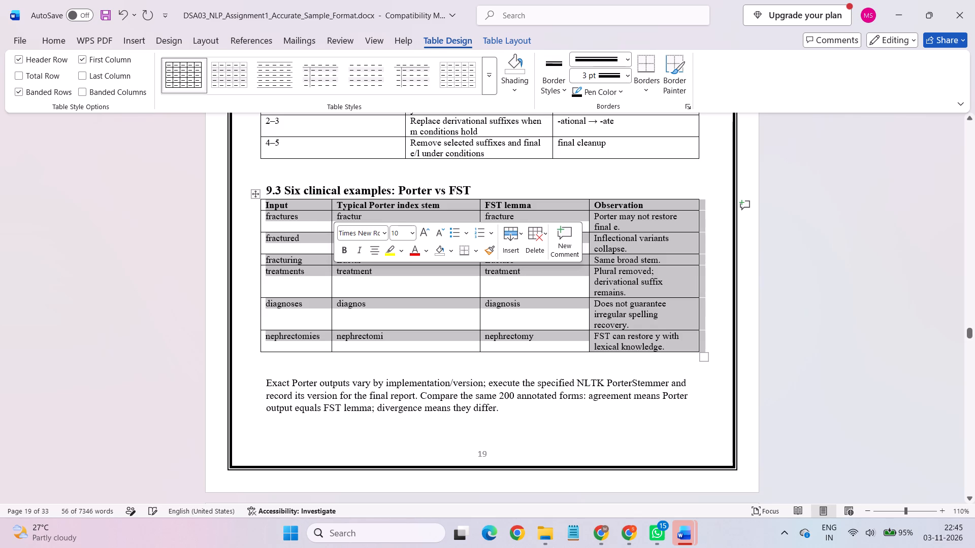
{"action": "left_click_drag", "start_coordinate": [332, 207], "coordinate": [317, 207]}
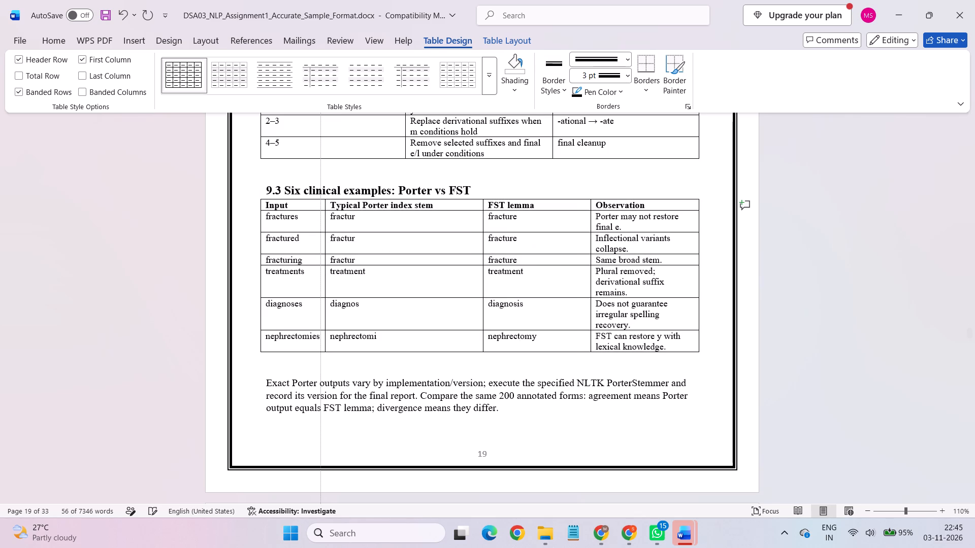
Fit the Input, Typical Porter index stem and FST lemma columns of the 9.3 table to their text, widening the Observation column.
{"action": "left_click_drag", "start_coordinate": [317, 207], "coordinate": [320, 207]}
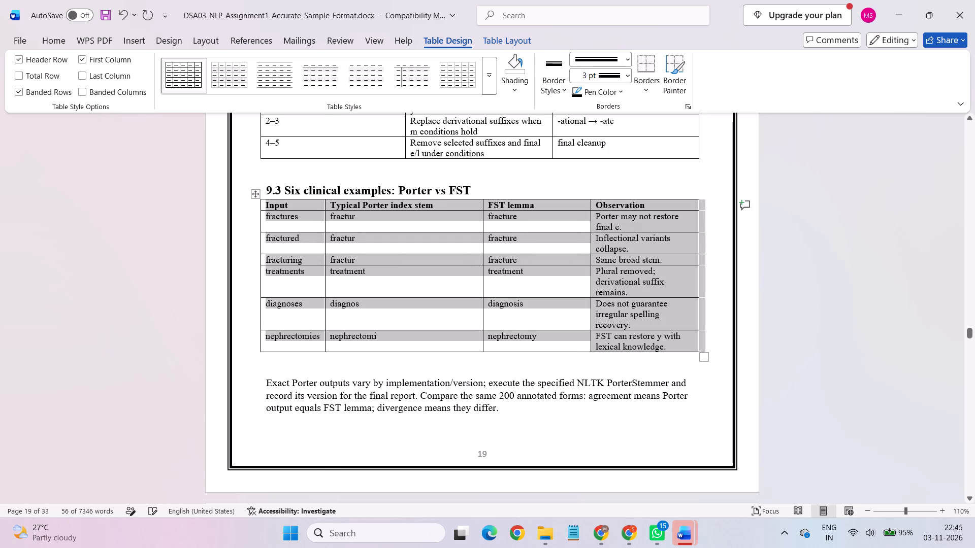
{"action": "left_click", "coordinate": [476, 200]}
{"action": "left_click", "coordinate": [499, 189]}
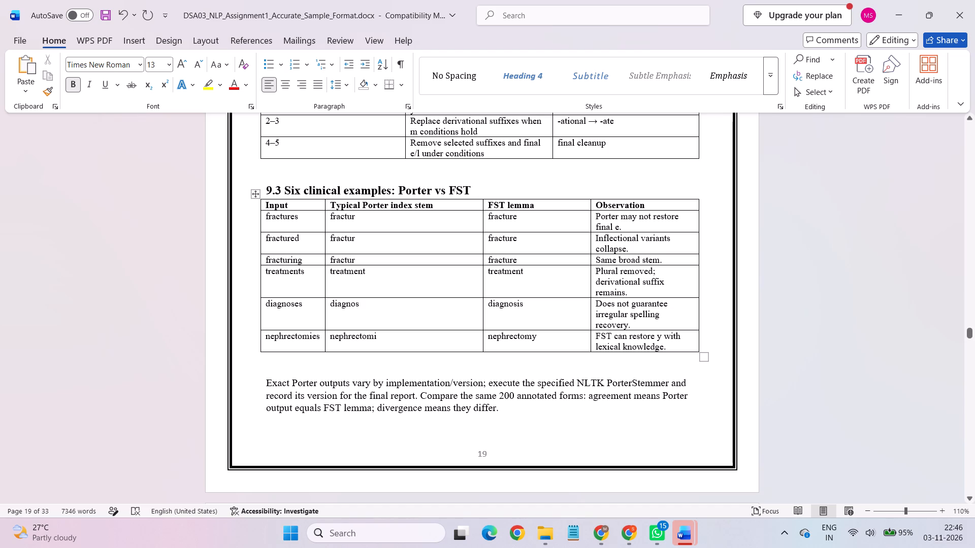
{"action": "left_click_drag", "start_coordinate": [482, 205], "coordinate": [438, 208]}
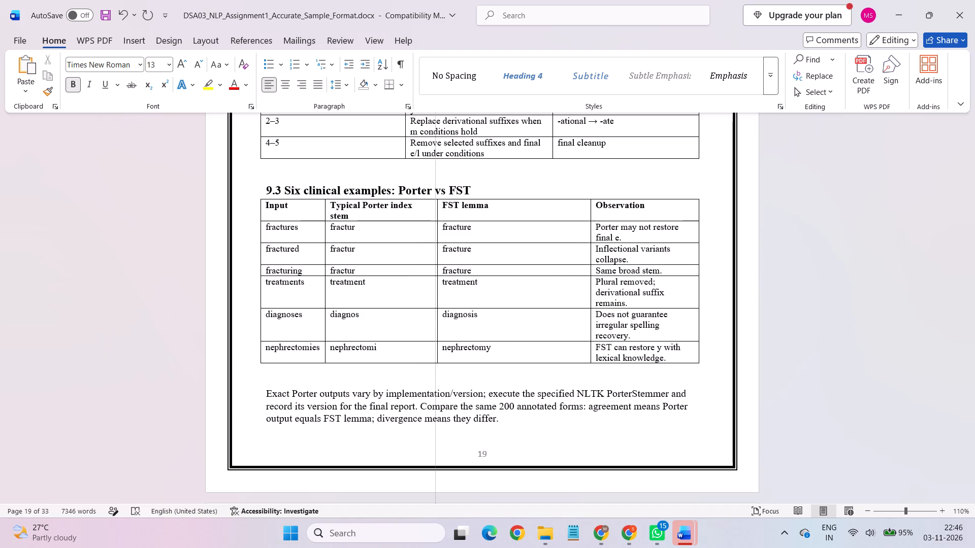
{"action": "left_click_drag", "start_coordinate": [438, 208], "coordinate": [442, 205]}
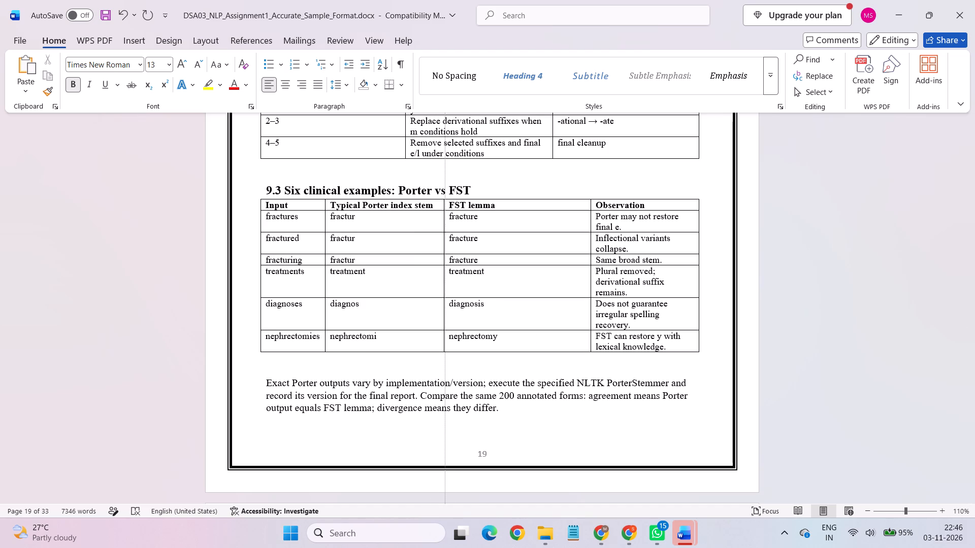
{"action": "left_click_drag", "start_coordinate": [442, 205], "coordinate": [443, 205]}
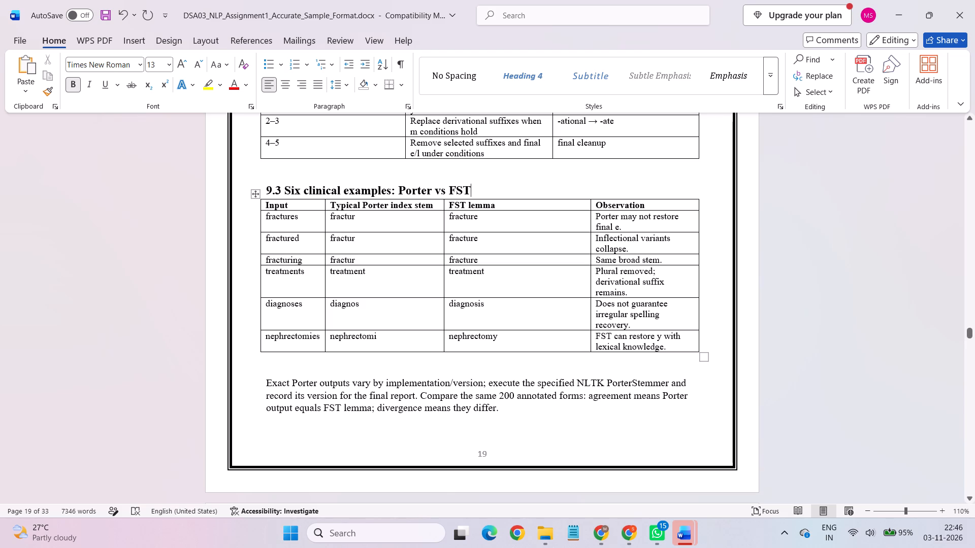
{"action": "left_click_drag", "start_coordinate": [590, 203], "coordinate": [524, 201]}
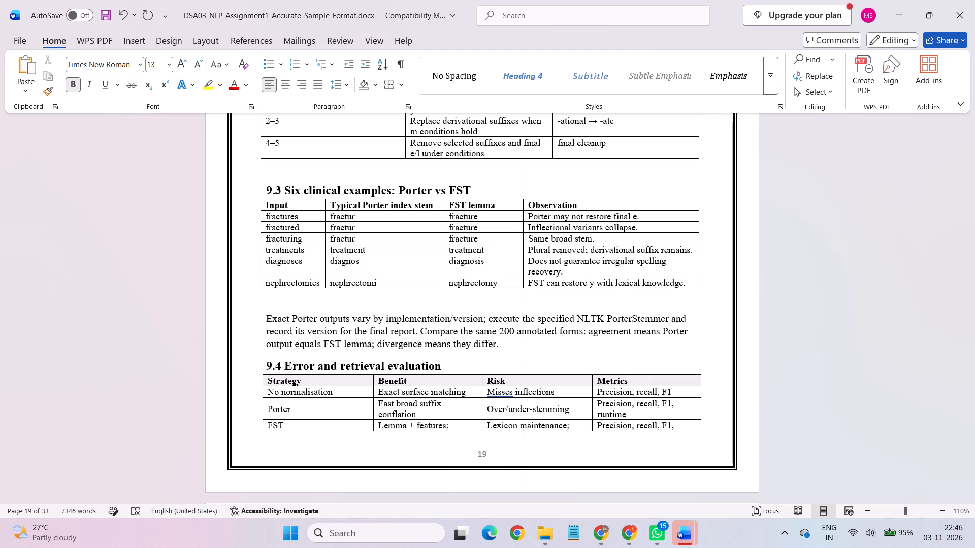
{"action": "left_click_drag", "start_coordinate": [524, 201], "coordinate": [524, 201]}
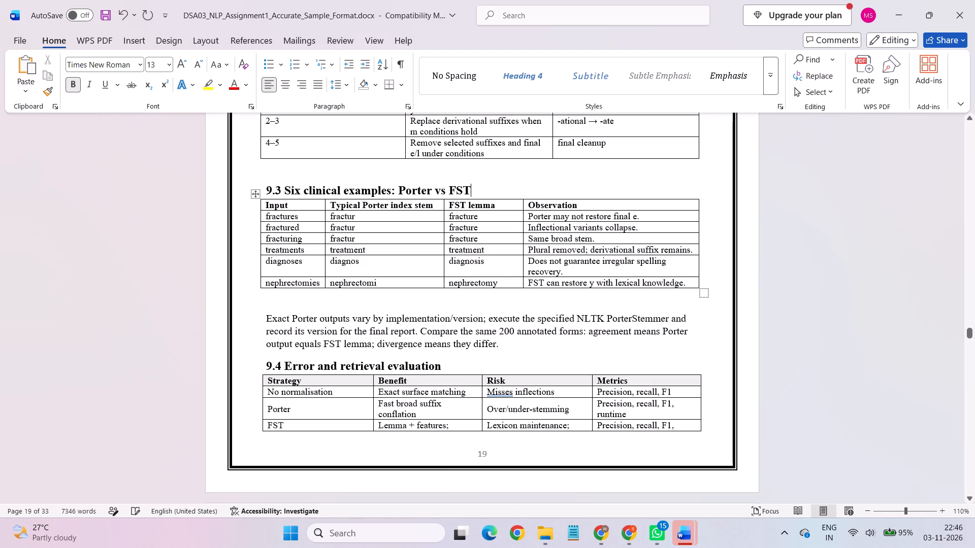
Replace the empty paragraph between the 9.3 table and the "Exact Porter outputs" paragraph with a fresh blank line.
{"action": "left_click", "coordinate": [268, 305]}
{"action": "key", "text": "Down"}
{"action": "key", "text": "BackSpace"}
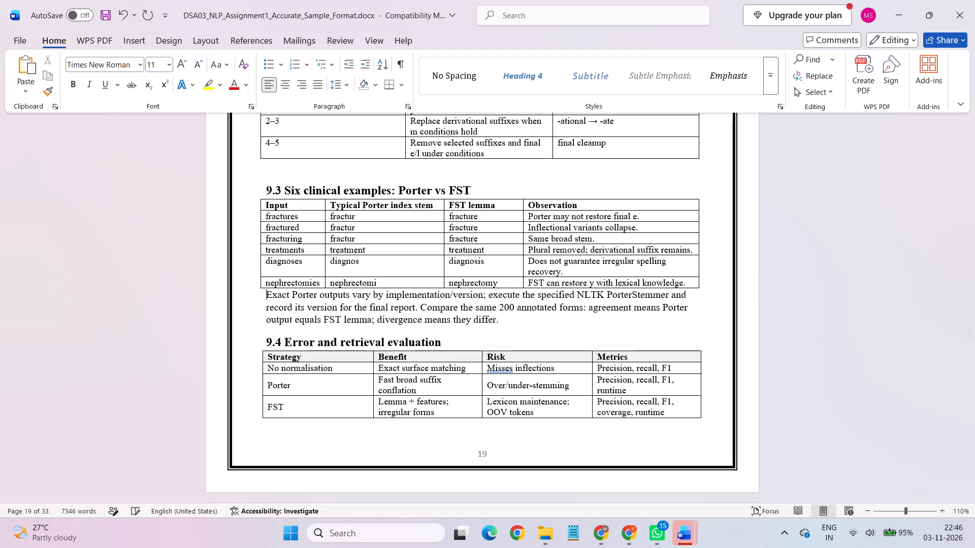
{"action": "key", "text": "Return"}
Apply the same black full-grid style to the 10.4 Test matrix table.
{"action": "scroll", "coordinate": [268, 305], "scroll_direction": "down", "scroll_amount": 1}
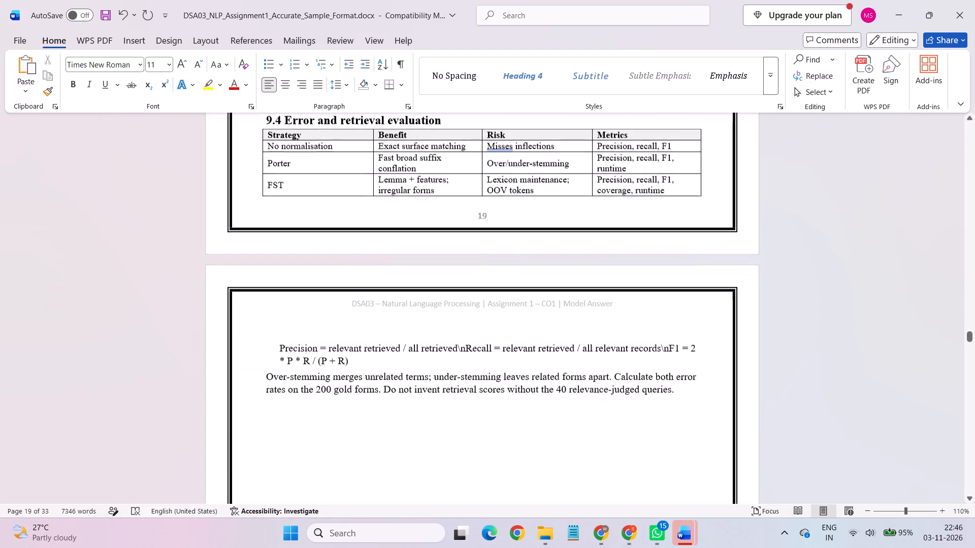
{"action": "scroll", "coordinate": [297, 417], "scroll_direction": "down", "scroll_amount": 4}
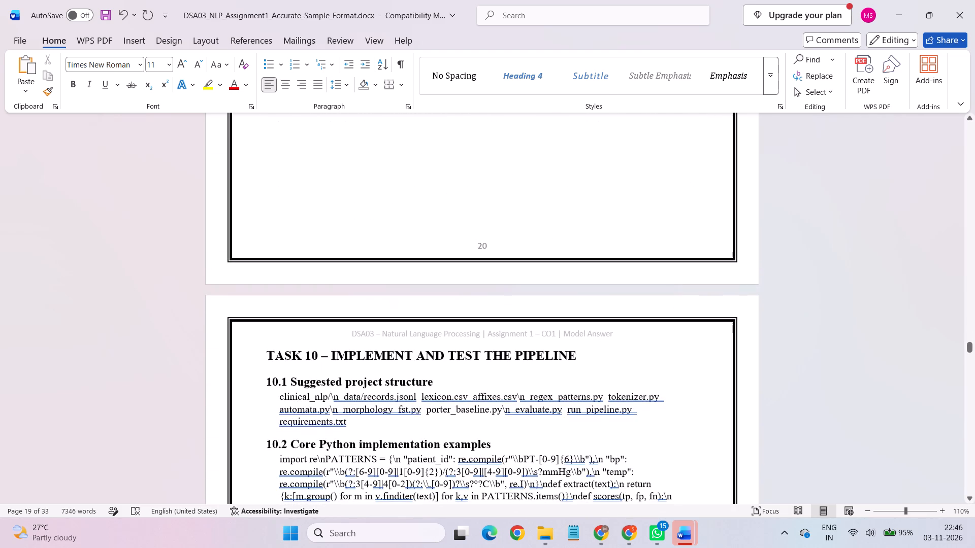
{"action": "scroll", "coordinate": [301, 402], "scroll_direction": "down", "scroll_amount": 2}
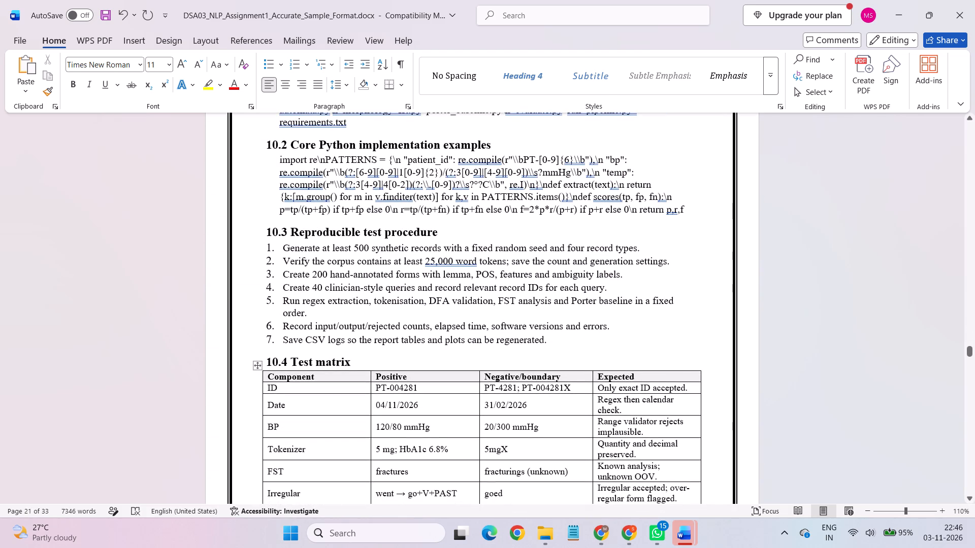
{"action": "double_click", "coordinate": [257, 362]}
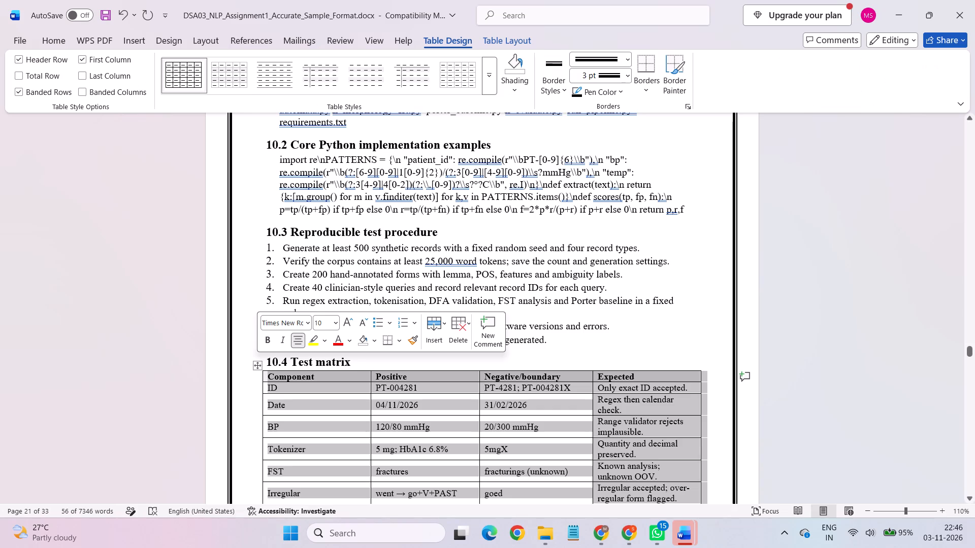
{"action": "left_click", "coordinate": [189, 68]}
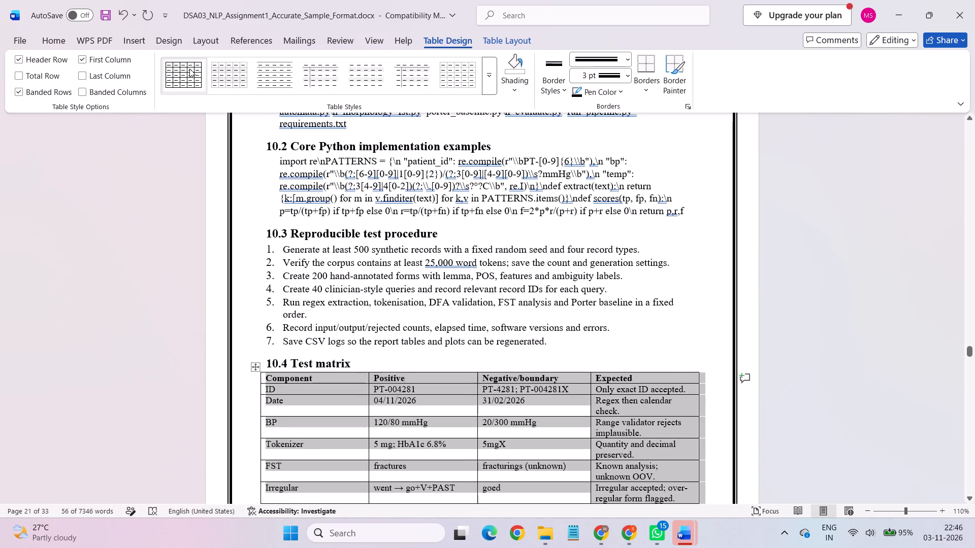
Apply the same black full-grid style to the 10.5 Results table to complete after execution.
{"action": "scroll", "coordinate": [189, 68], "scroll_direction": "down", "scroll_amount": 1}
{"action": "scroll", "coordinate": [475, 346], "scroll_direction": "down", "scroll_amount": 3}
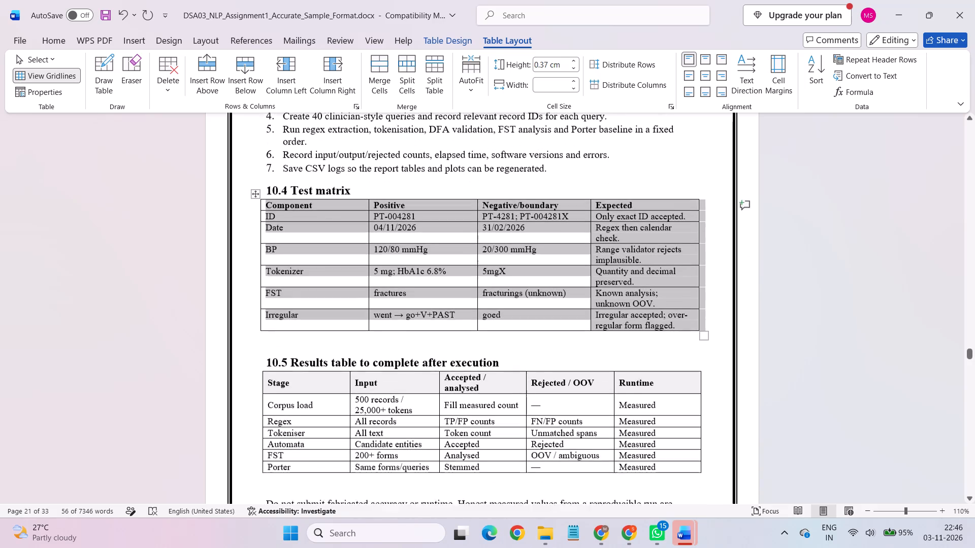
{"action": "scroll", "coordinate": [475, 346], "scroll_direction": "down", "scroll_amount": 1}
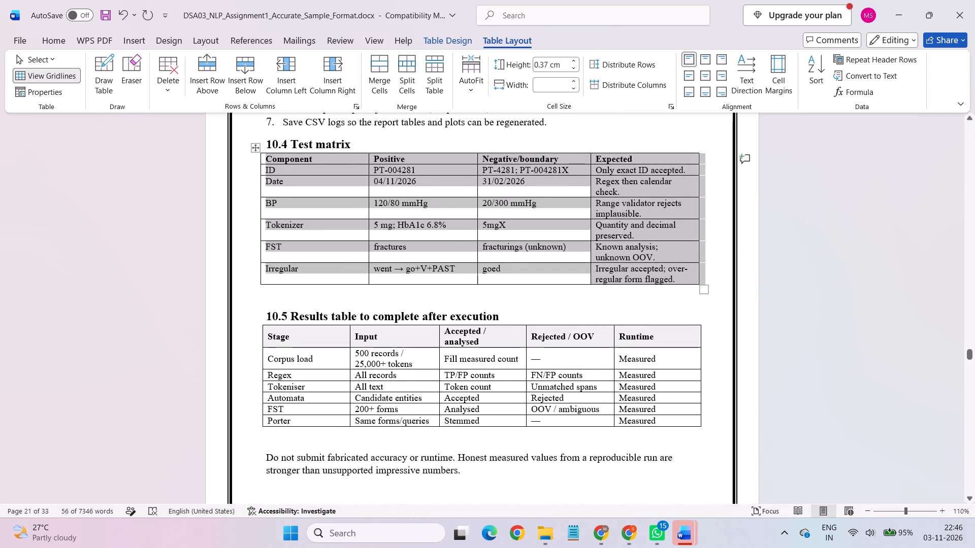
{"action": "left_click", "coordinate": [316, 347]}
{"action": "left_click", "coordinate": [276, 343]}
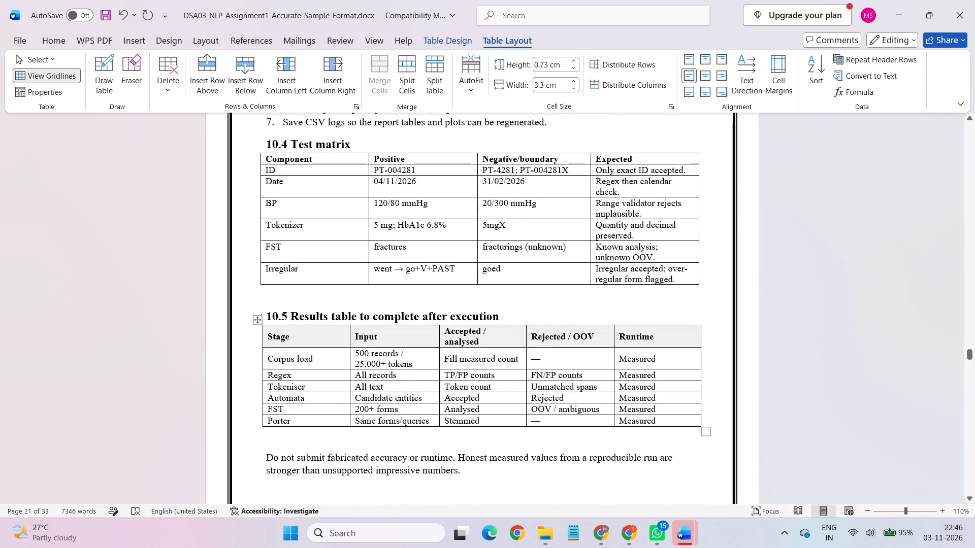
{"action": "double_click", "coordinate": [258, 320]}
{"action": "left_click", "coordinate": [191, 82]}
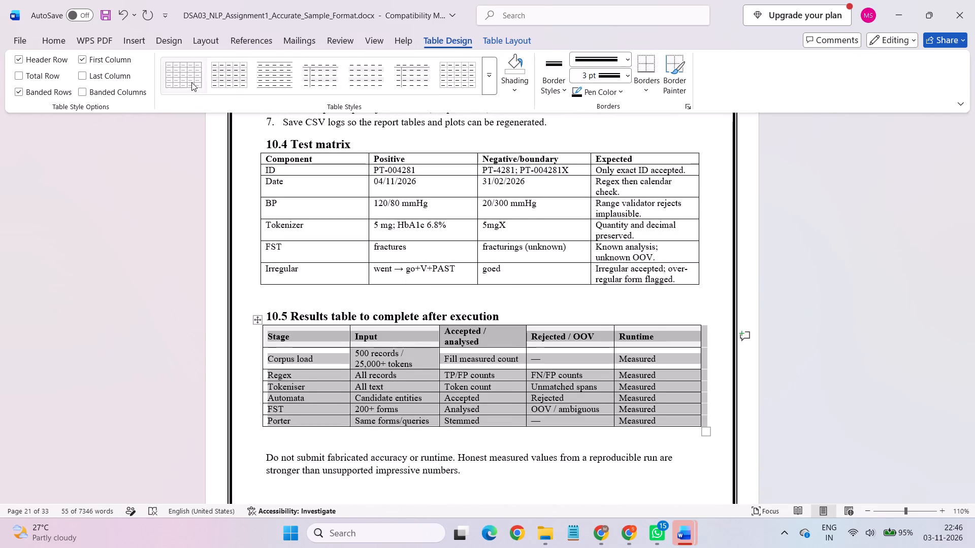
Apply the same black full-grid style to the criterion comparison table under the TASK 11 heading.
{"action": "scroll", "coordinate": [379, 312], "scroll_direction": "down", "scroll_amount": 3}
{"action": "scroll", "coordinate": [379, 312], "scroll_direction": "up", "scroll_amount": 2}
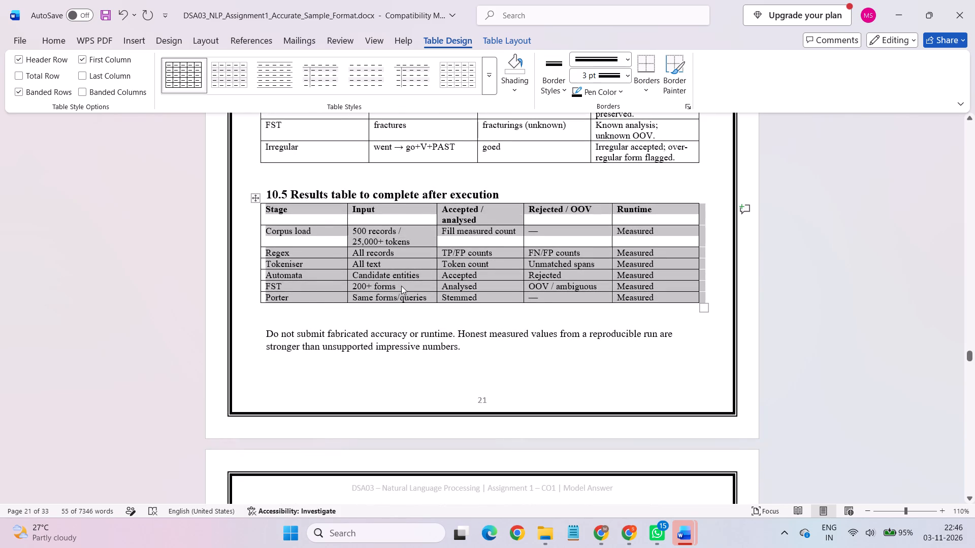
{"action": "scroll", "coordinate": [401, 286], "scroll_direction": "down", "scroll_amount": 2}
{"action": "left_click", "coordinate": [326, 263]}
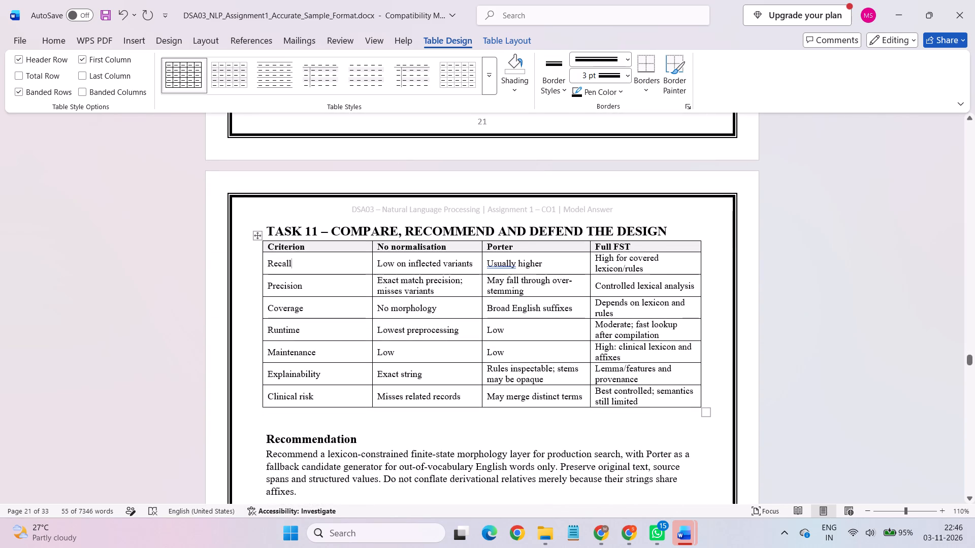
{"action": "double_click", "coordinate": [256, 238]}
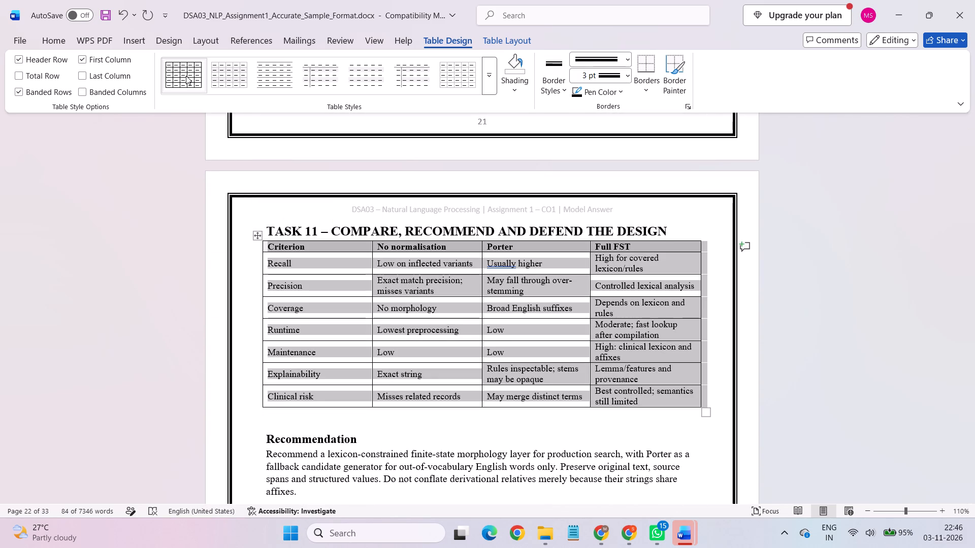
{"action": "left_click", "coordinate": [186, 76]}
Apply the same black full-grid style to the 12A Impact analysis table.
{"action": "scroll", "coordinate": [483, 420], "scroll_direction": "down", "scroll_amount": 2}
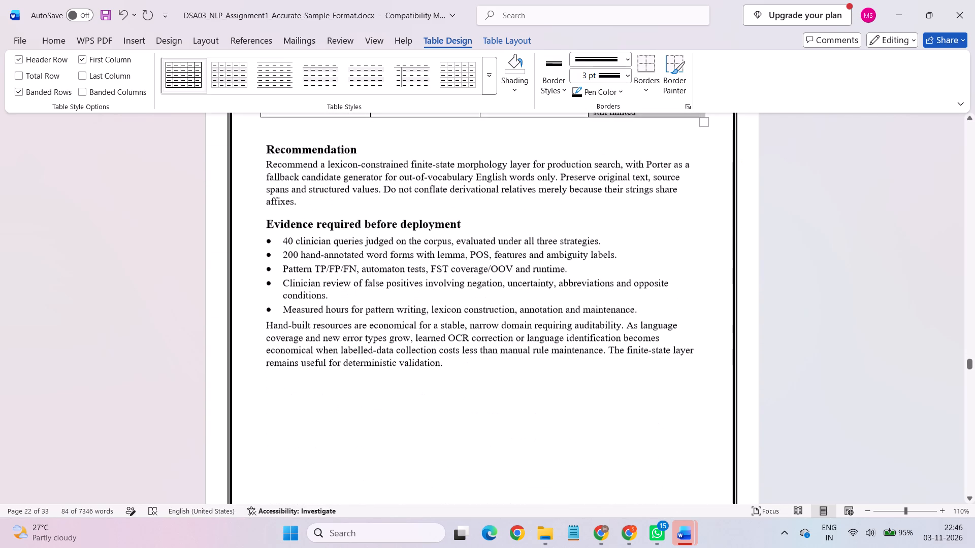
{"action": "scroll", "coordinate": [483, 420], "scroll_direction": "down", "scroll_amount": 3}
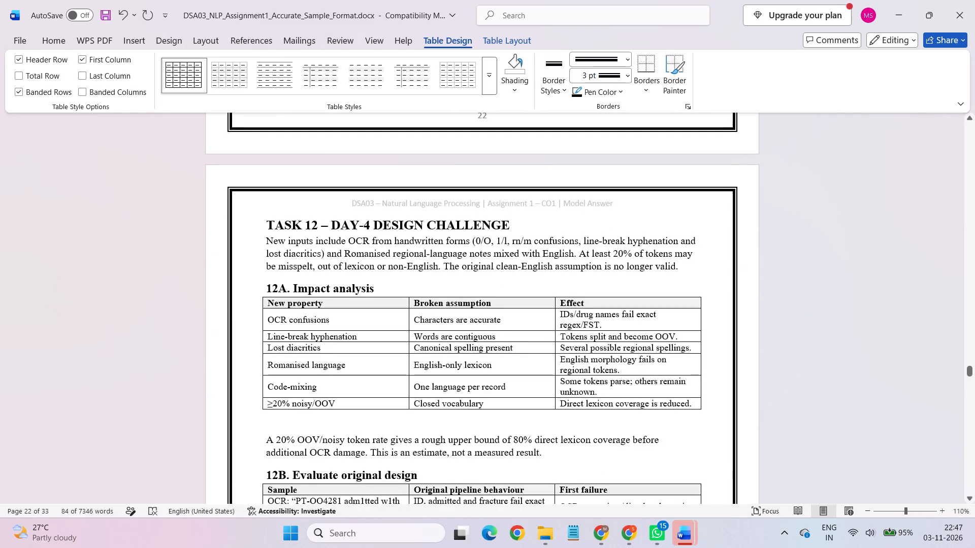
{"action": "left_click", "coordinate": [303, 302]}
{"action": "double_click", "coordinate": [258, 291]}
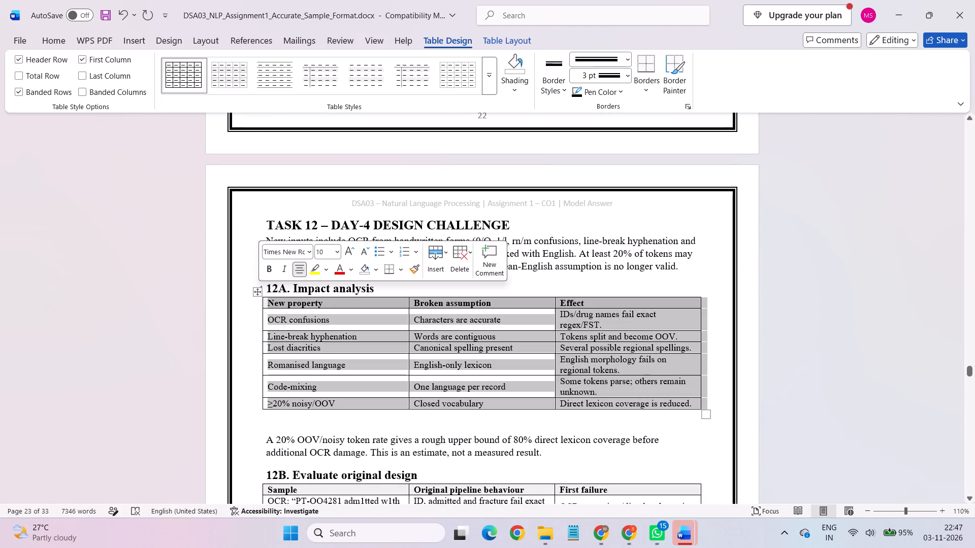
{"action": "left_click", "coordinate": [183, 68]}
Apply the same black full-grid style to the 12B Evaluate original design table.
{"action": "scroll", "coordinate": [337, 401], "scroll_direction": "down", "scroll_amount": 1}
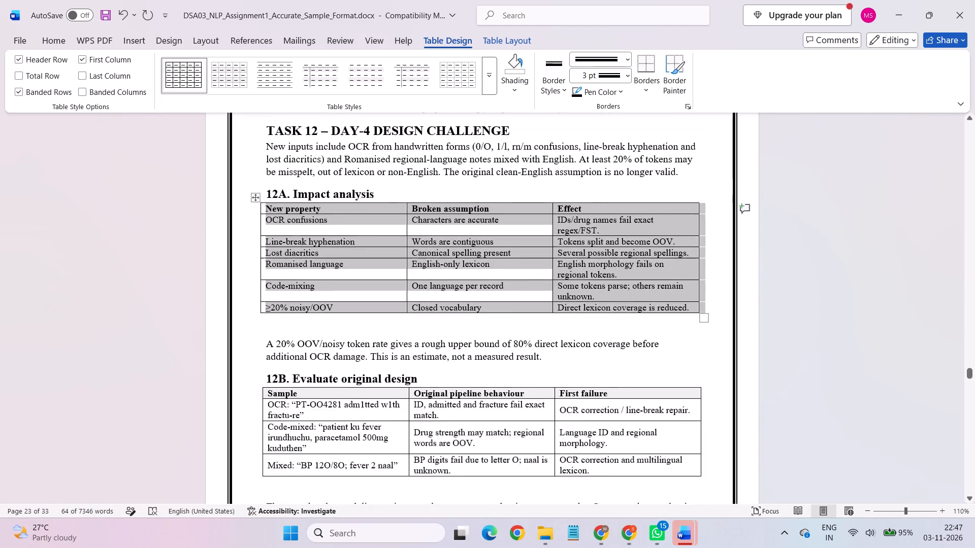
{"action": "scroll", "coordinate": [337, 401], "scroll_direction": "down", "scroll_amount": 1}
{"action": "left_click", "coordinate": [281, 227]}
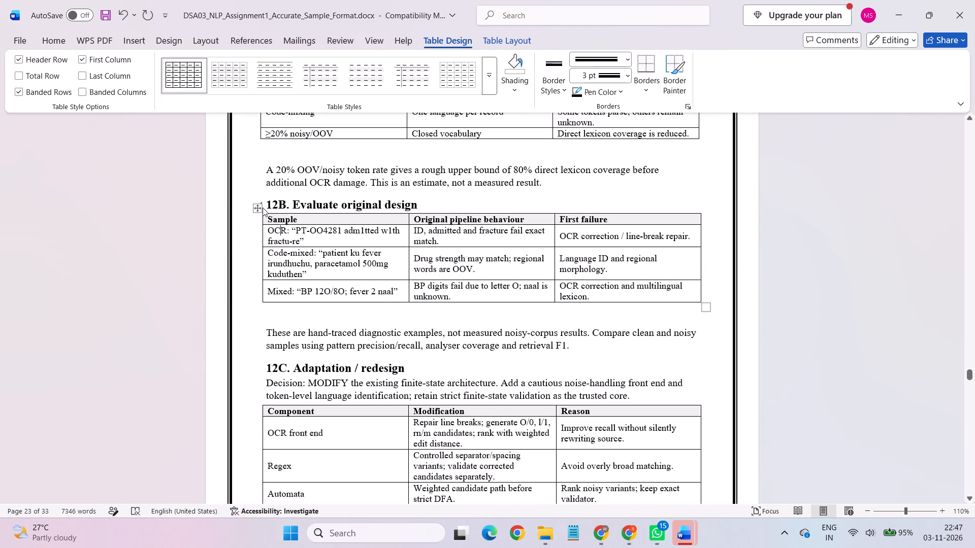
{"action": "double_click", "coordinate": [255, 207]}
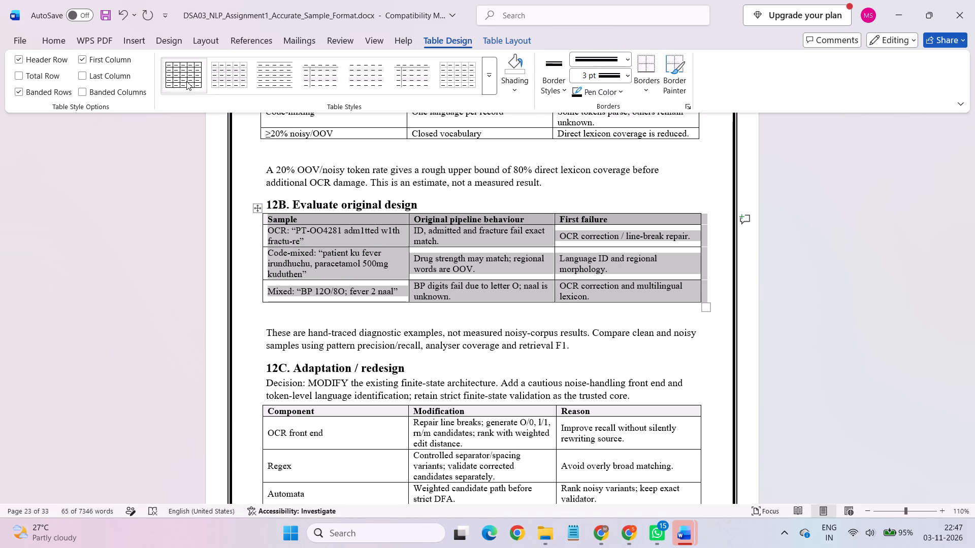
{"action": "left_click", "coordinate": [186, 81]}
Apply the same black full-grid style to the 12C Adaptation / redesign table.
{"action": "scroll", "coordinate": [347, 355], "scroll_direction": "down", "scroll_amount": 1}
{"action": "left_click", "coordinate": [303, 255]}
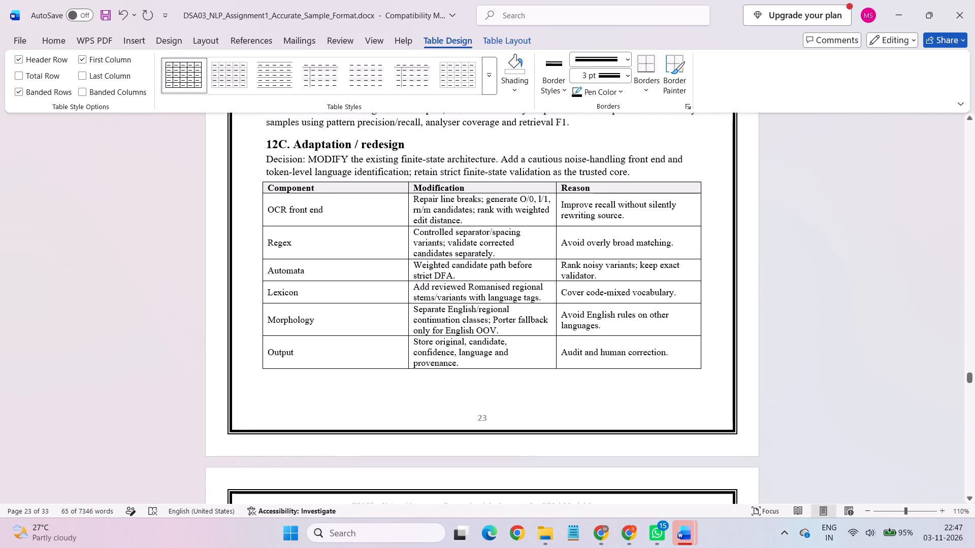
{"action": "double_click", "coordinate": [258, 179]}
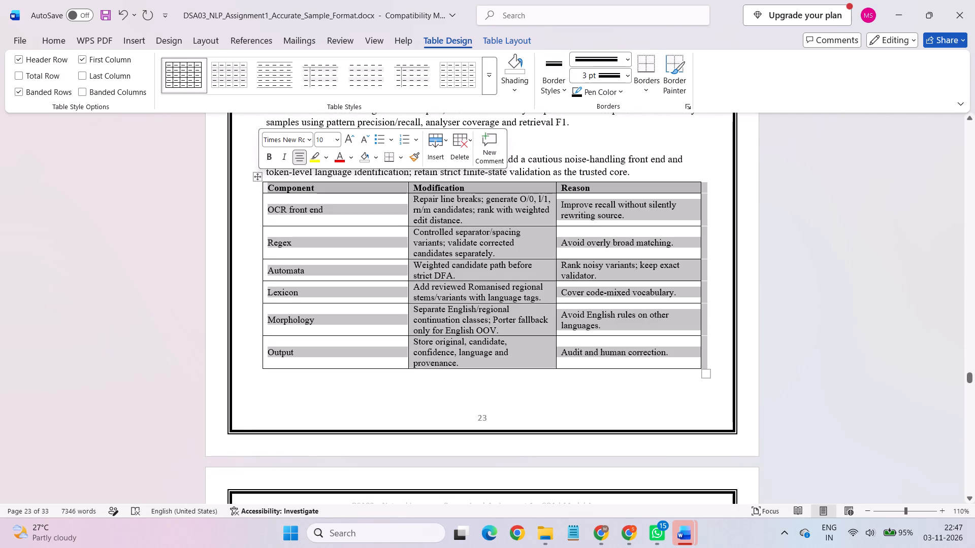
{"action": "left_click", "coordinate": [188, 77]}
Apply the same black full-grid style to the 12D Evidence-based defence table.
{"action": "scroll", "coordinate": [386, 352], "scroll_direction": "down", "scroll_amount": 2}
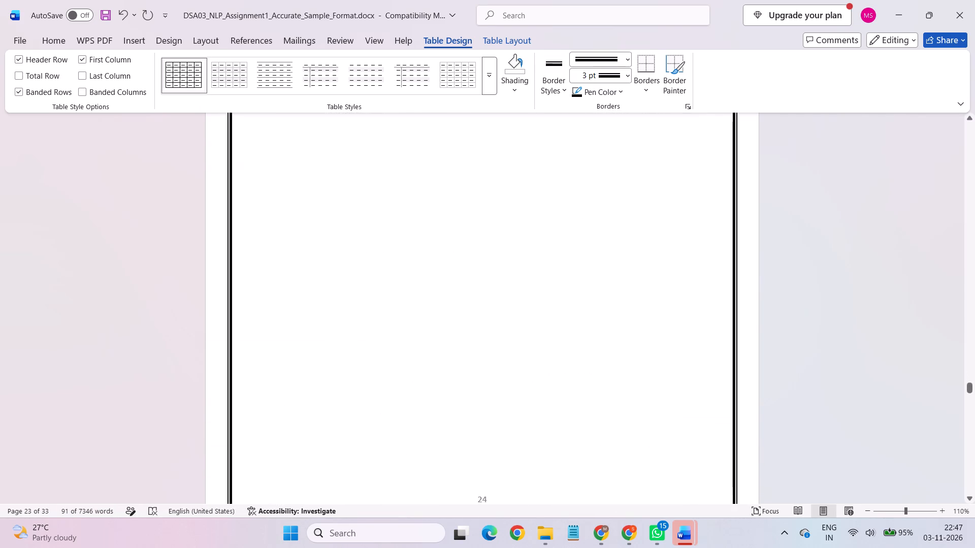
{"action": "scroll", "coordinate": [386, 352], "scroll_direction": "up", "scroll_amount": 2}
{"action": "left_click", "coordinate": [299, 230]}
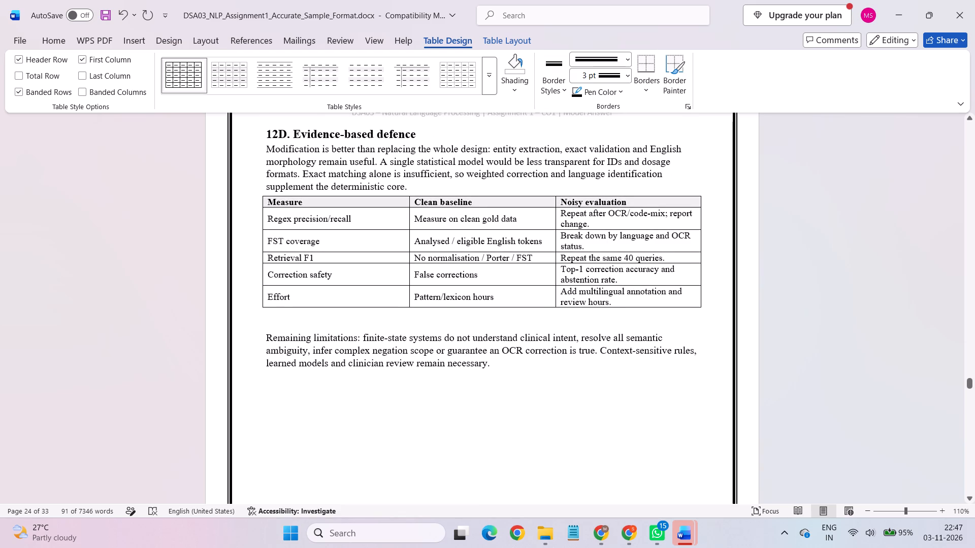
{"action": "left_click", "coordinate": [268, 203]}
{"action": "left_click", "coordinate": [268, 203]}
{"action": "double_click", "coordinate": [256, 194]}
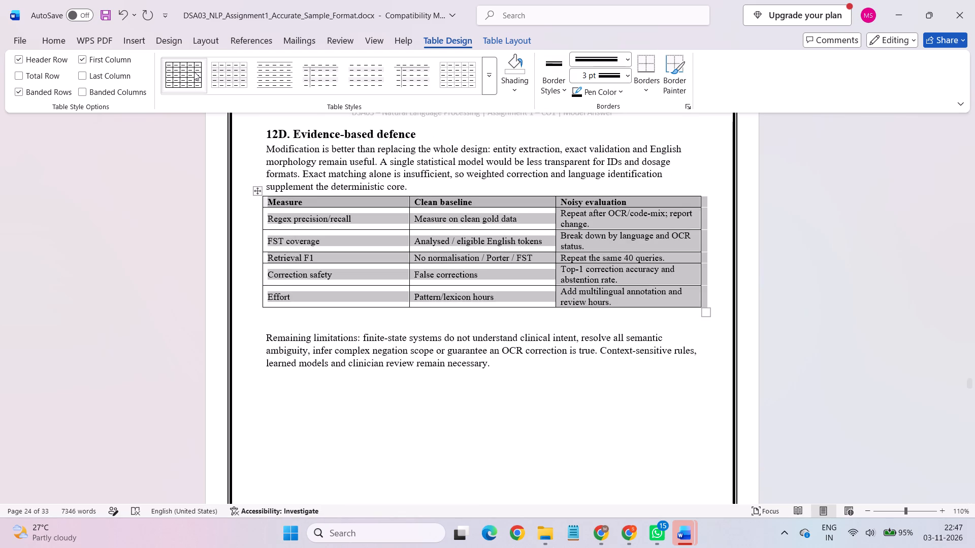
{"action": "left_click", "coordinate": [194, 72]}
{"action": "left_click", "coordinate": [779, 320]}
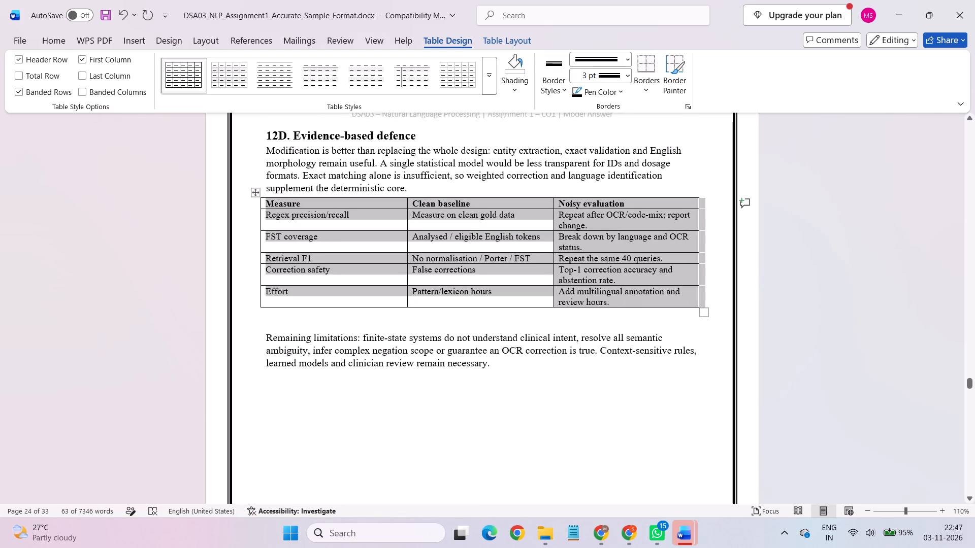
Apply the same black full-grid style to the Final Submission Checklist table.
{"action": "scroll", "coordinate": [779, 320], "scroll_direction": "down", "scroll_amount": 7}
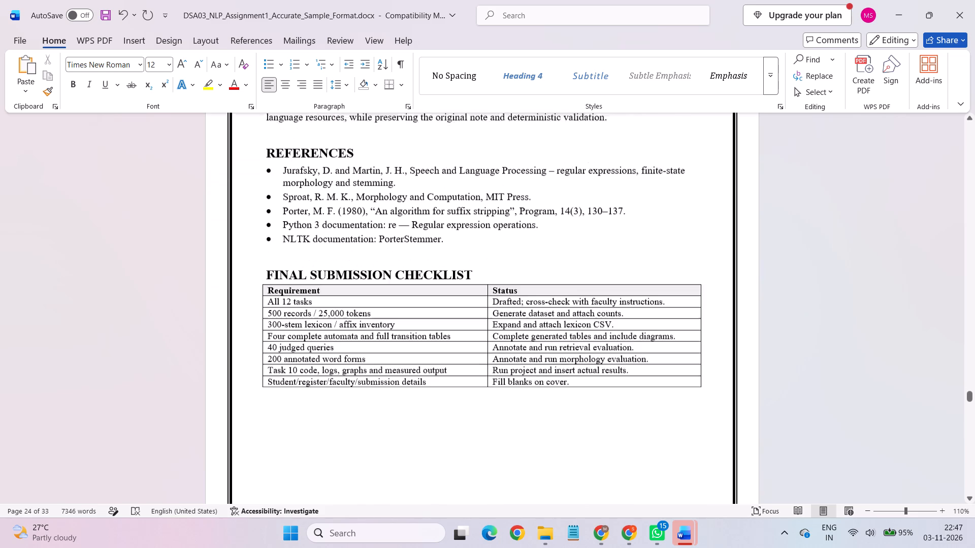
{"action": "scroll", "coordinate": [781, 320], "scroll_direction": "down", "scroll_amount": 1}
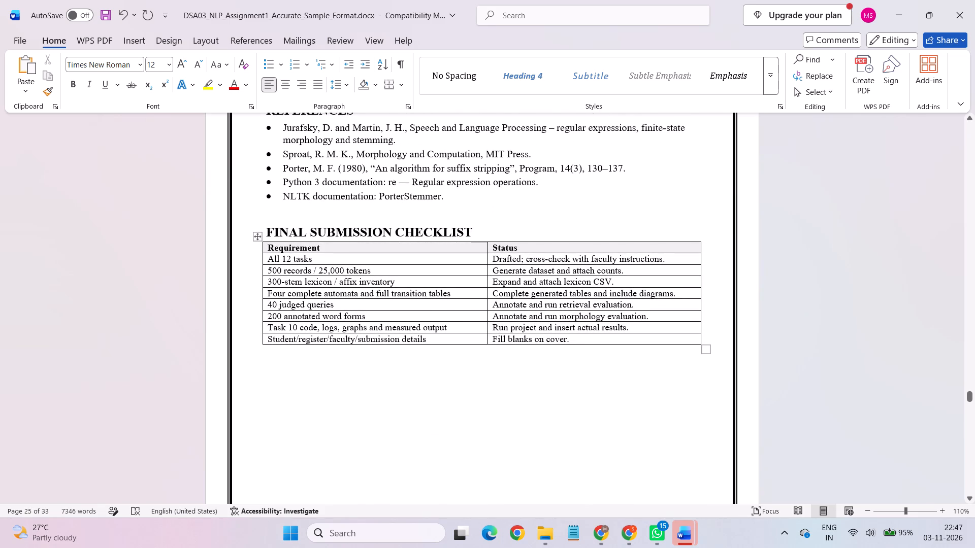
{"action": "double_click", "coordinate": [256, 234]}
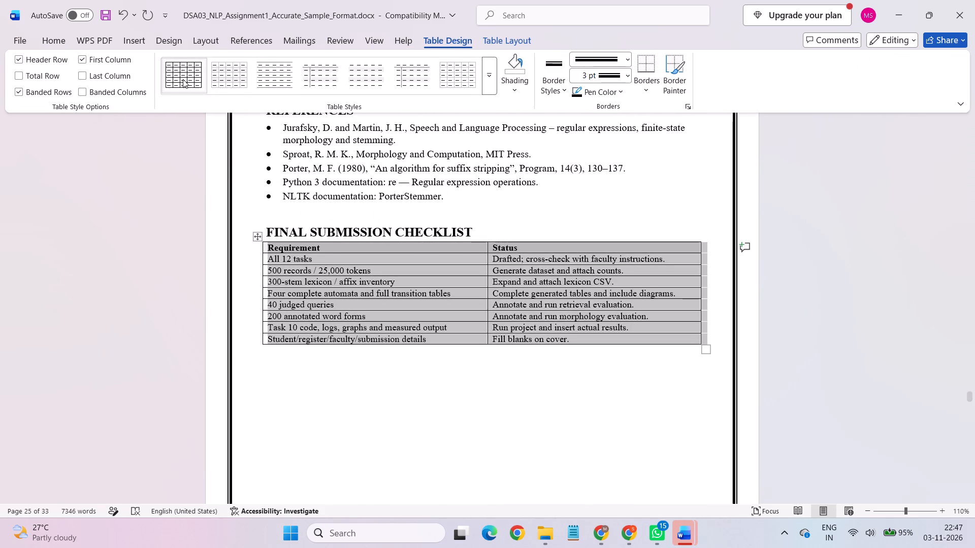
{"action": "left_click", "coordinate": [183, 78]}
Apply the same black full-grid style to the Porter stemmer executed traces table in the supplementary evidence.
{"action": "scroll", "coordinate": [414, 345], "scroll_direction": "down", "scroll_amount": 1}
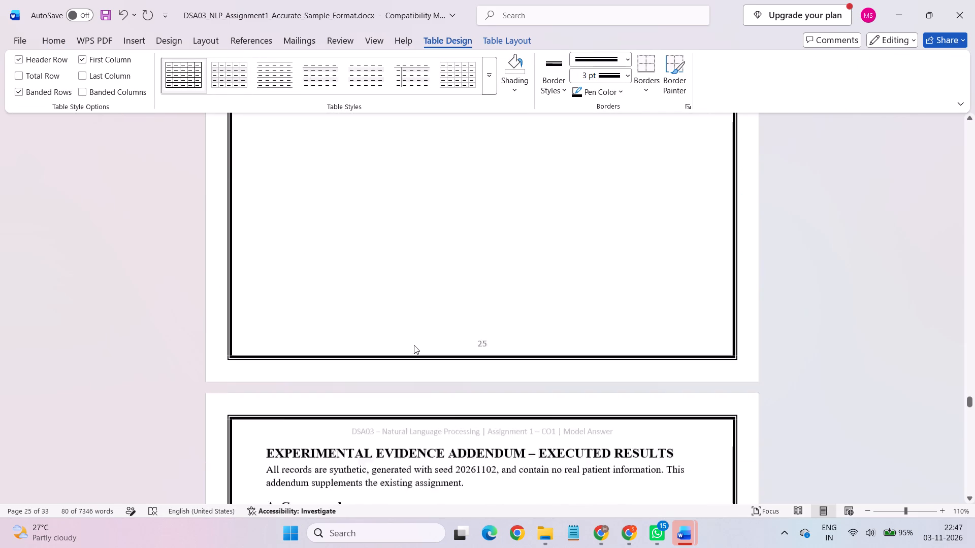
{"action": "scroll", "coordinate": [414, 345], "scroll_direction": "down", "scroll_amount": 2}
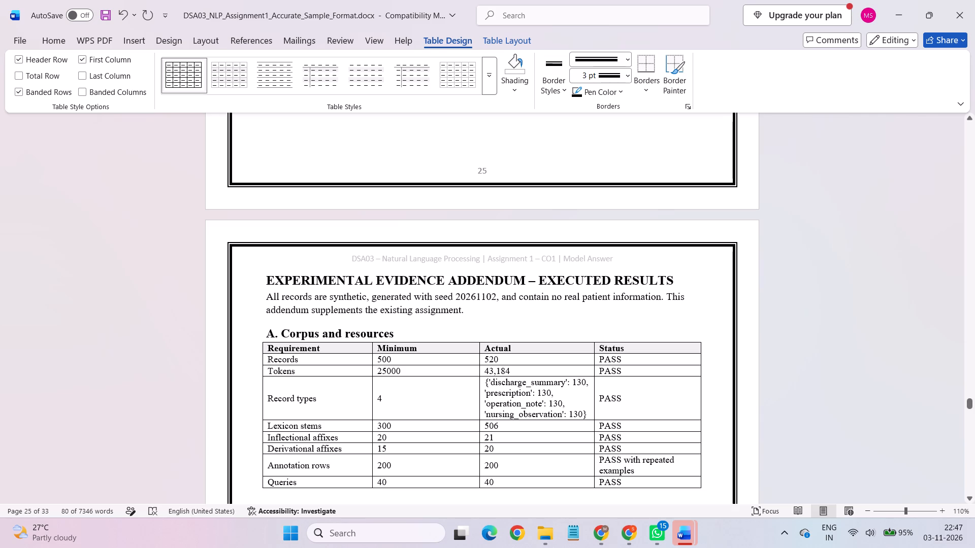
{"action": "scroll", "coordinate": [302, 370], "scroll_direction": "down", "scroll_amount": 5}
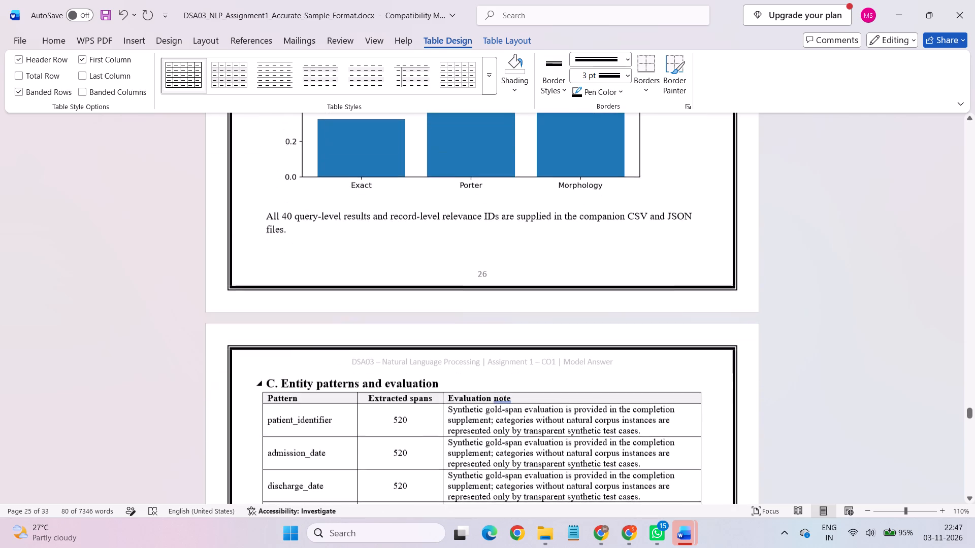
{"action": "scroll", "coordinate": [302, 370], "scroll_direction": "down", "scroll_amount": 5}
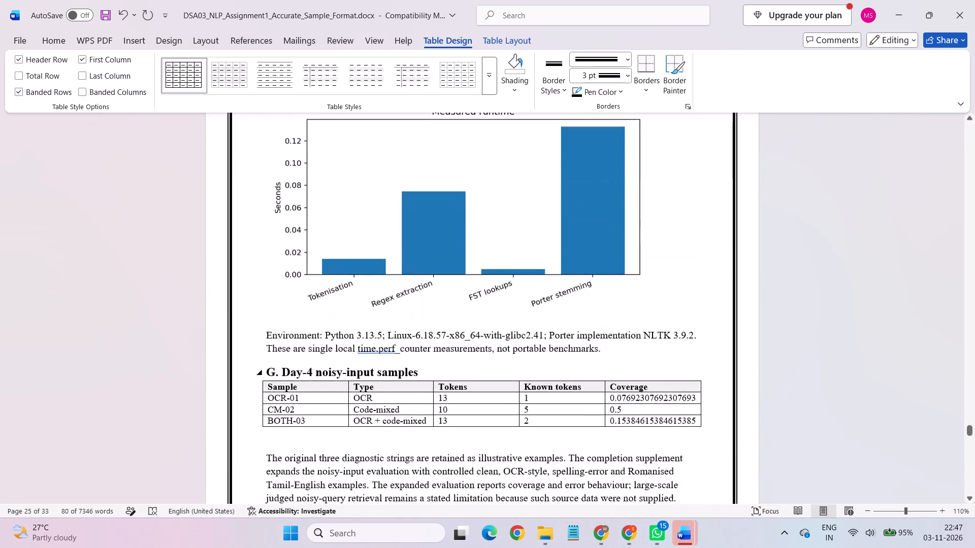
{"action": "scroll", "coordinate": [302, 370], "scroll_direction": "down", "scroll_amount": 5}
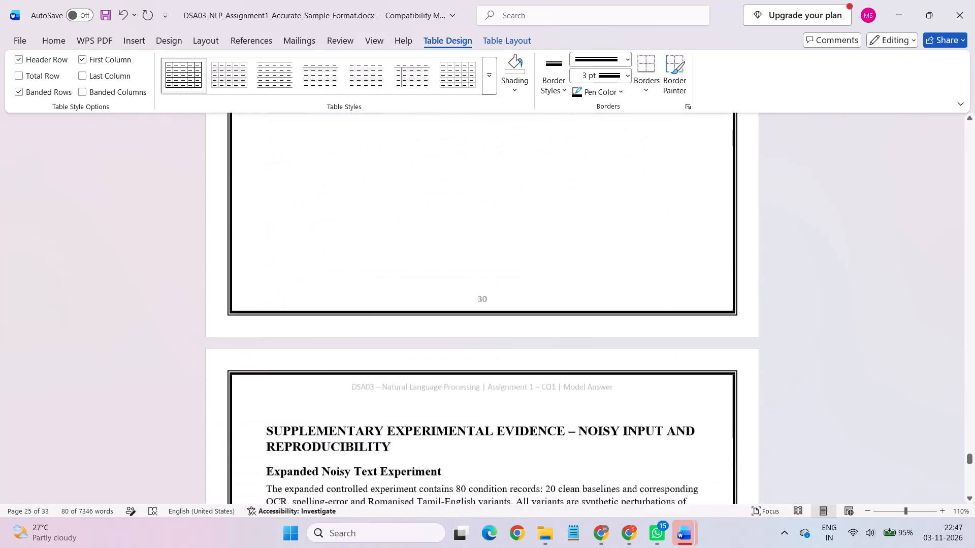
{"action": "scroll", "coordinate": [302, 370], "scroll_direction": "down", "scroll_amount": 2}
{"action": "scroll", "coordinate": [302, 370], "scroll_direction": "up", "scroll_amount": 1}
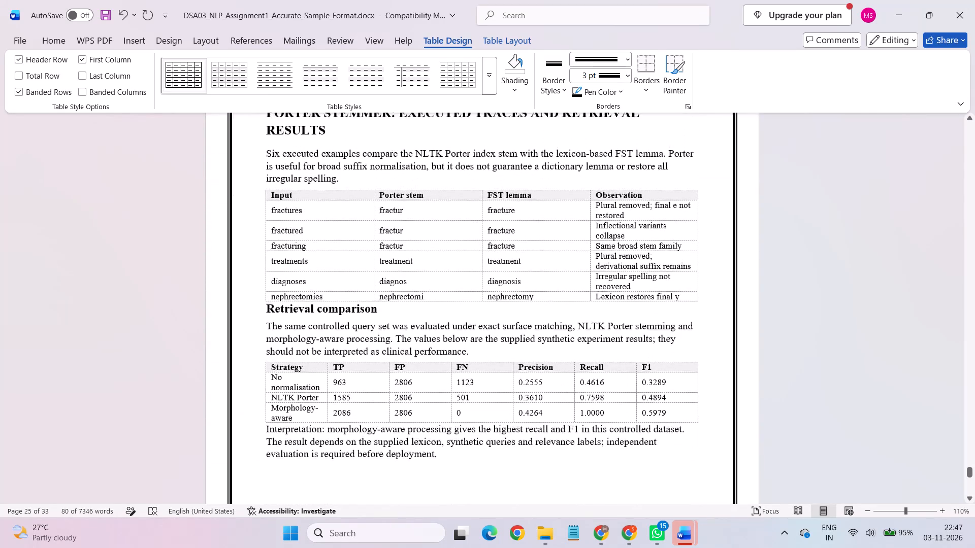
{"action": "left_click", "coordinate": [280, 208]}
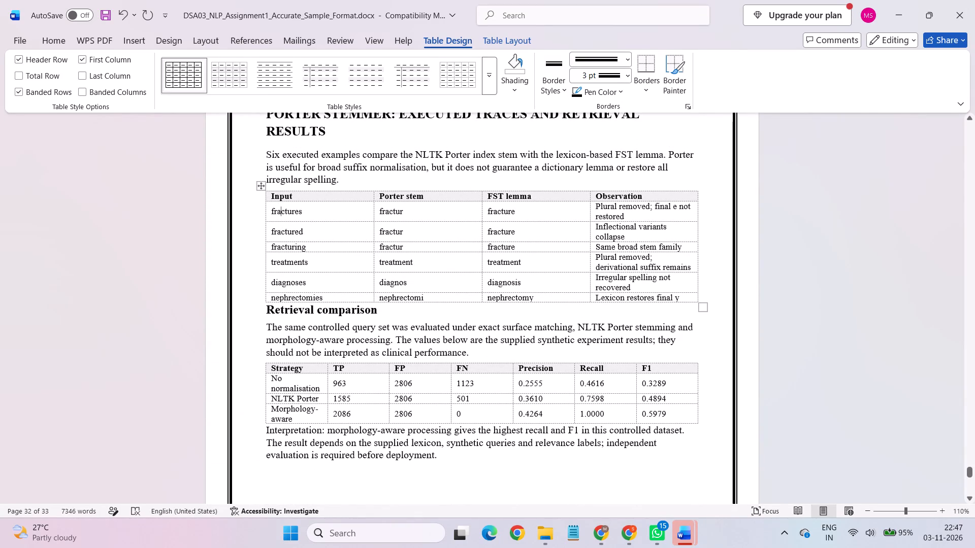
{"action": "left_click", "coordinate": [185, 71]}
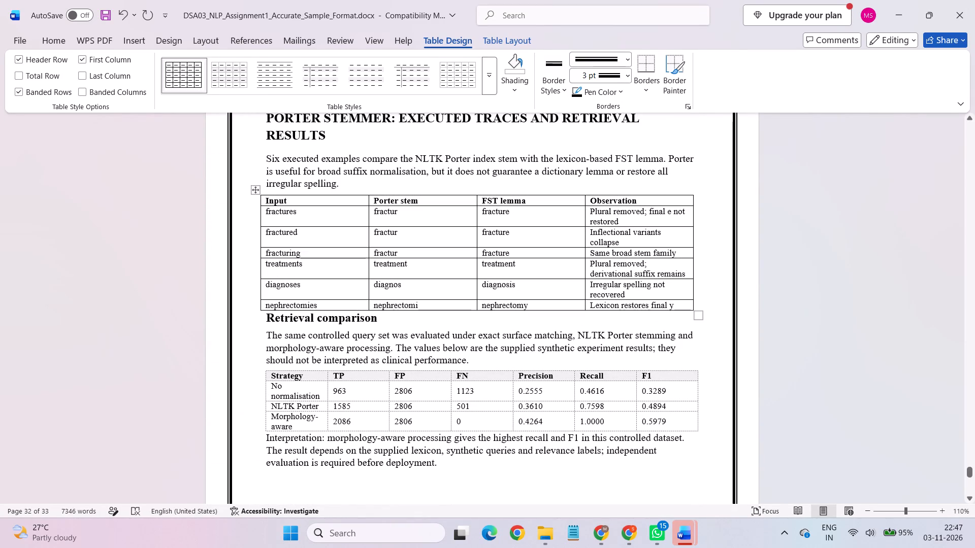
Apply the same black full-grid style to the Retrieval comparison table.
{"action": "left_click", "coordinate": [277, 369]}
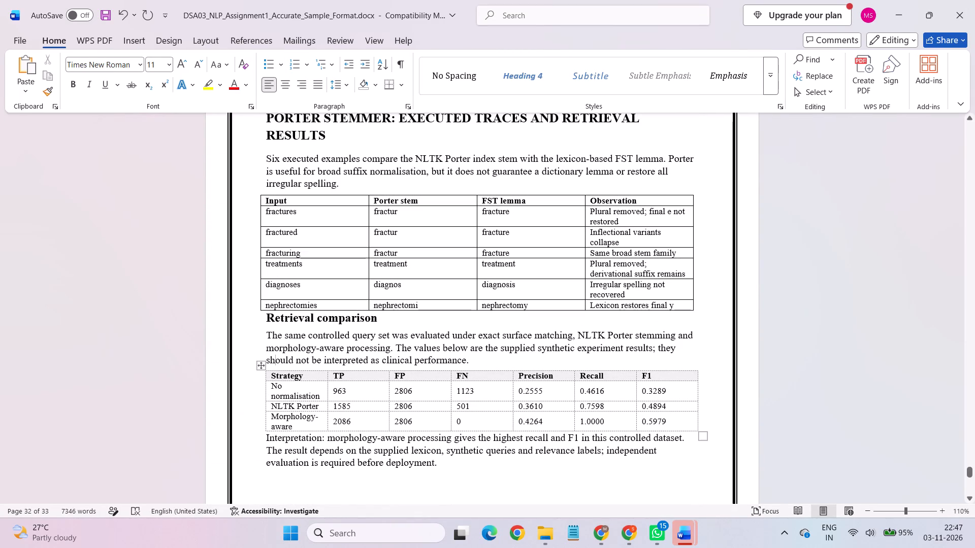
{"action": "left_click", "coordinate": [273, 375]}
{"action": "left_click", "coordinate": [260, 365]}
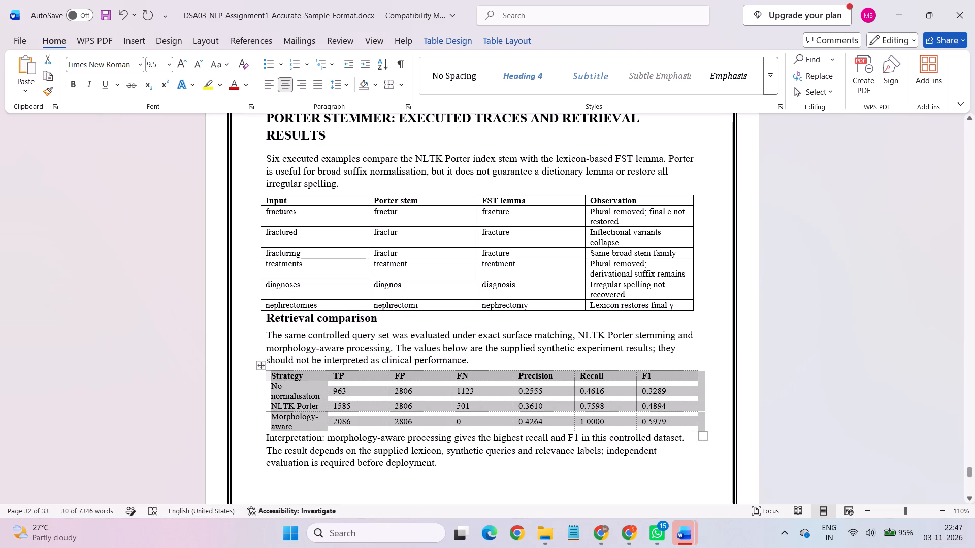
{"action": "double_click", "coordinate": [261, 364]}
{"action": "left_click", "coordinate": [180, 59]}
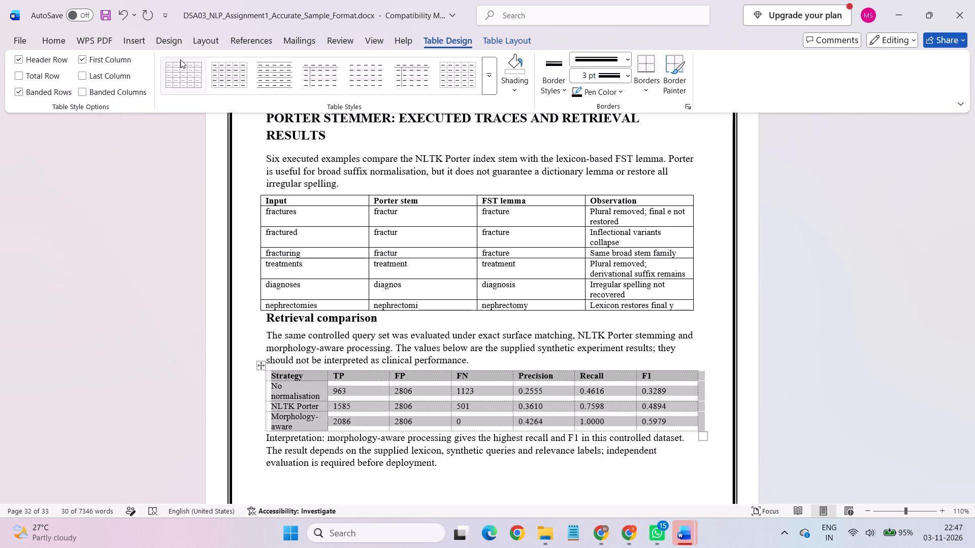
Set up saving a copy of the document as a PDF in the deep learning folder inside FDS.
{"action": "scroll", "coordinate": [398, 421], "scroll_direction": "down", "scroll_amount": 3}
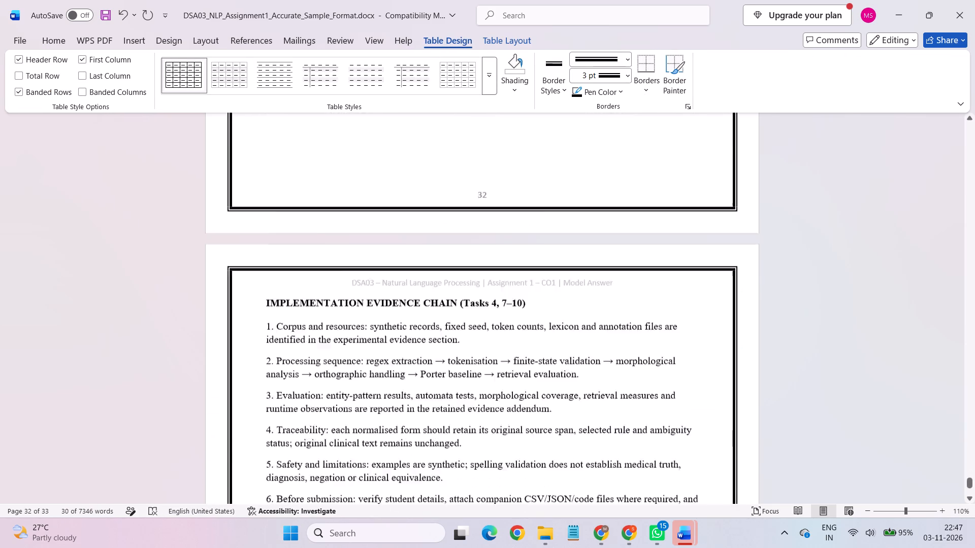
{"action": "scroll", "coordinate": [398, 421], "scroll_direction": "down", "scroll_amount": 5}
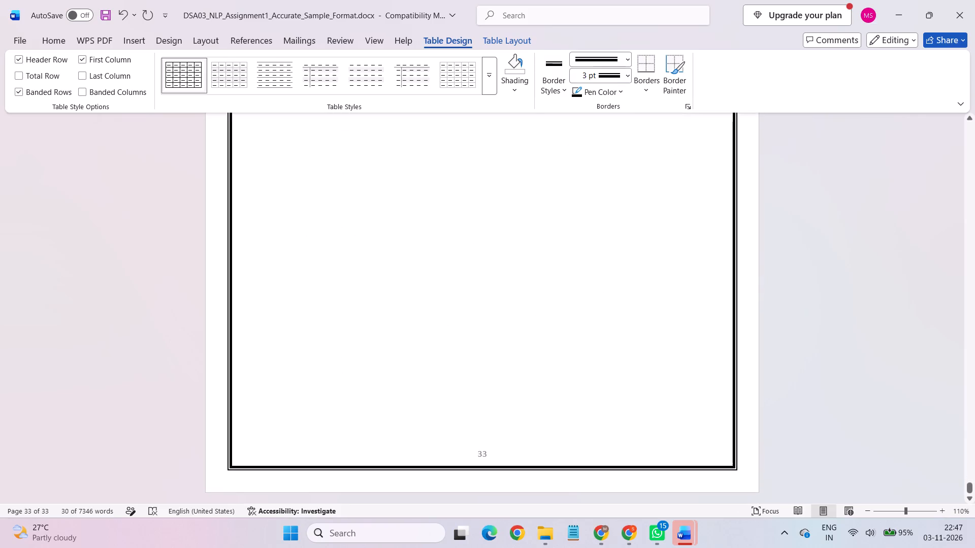
{"action": "scroll", "coordinate": [398, 421], "scroll_direction": "up", "scroll_amount": 1}
{"action": "left_click", "coordinate": [20, 38]}
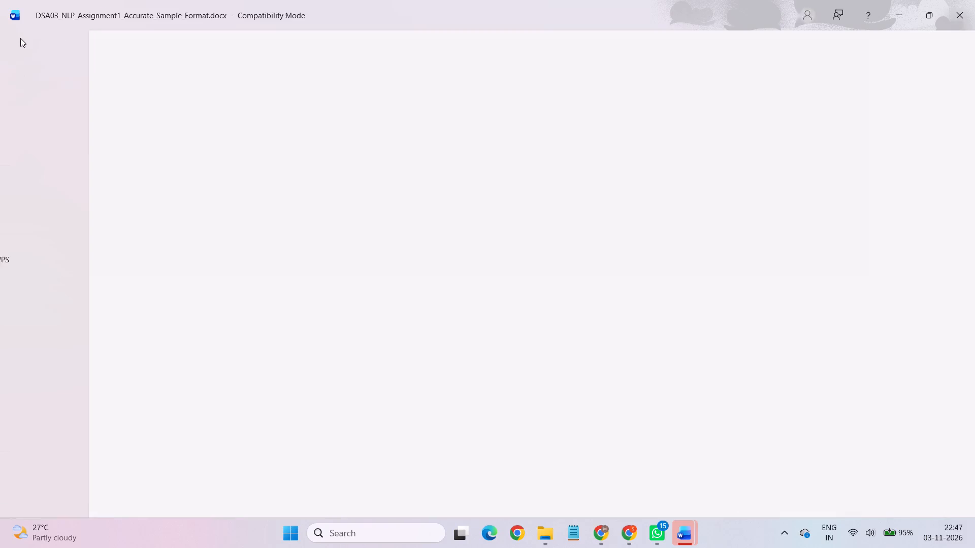
{"action": "left_click", "coordinate": [47, 236]}
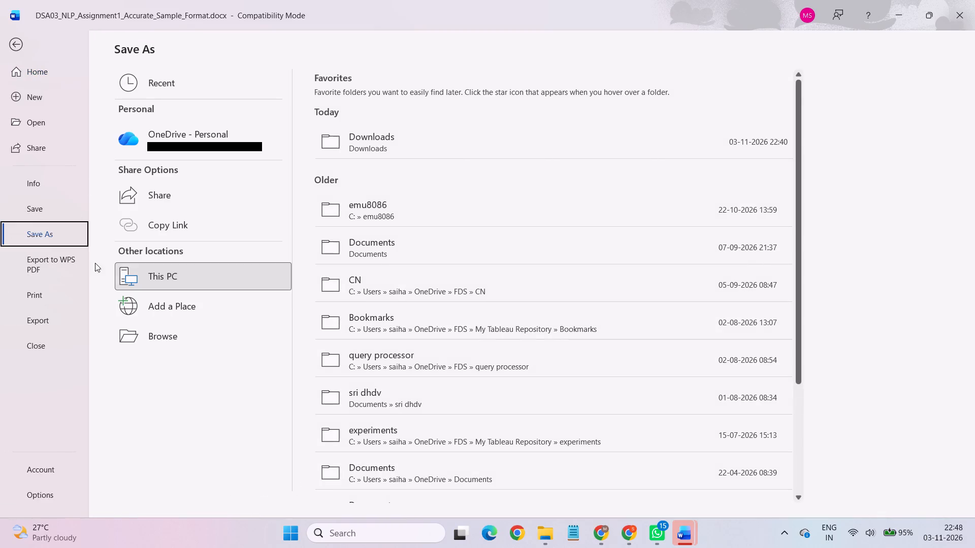
{"action": "double_click", "coordinate": [178, 282]}
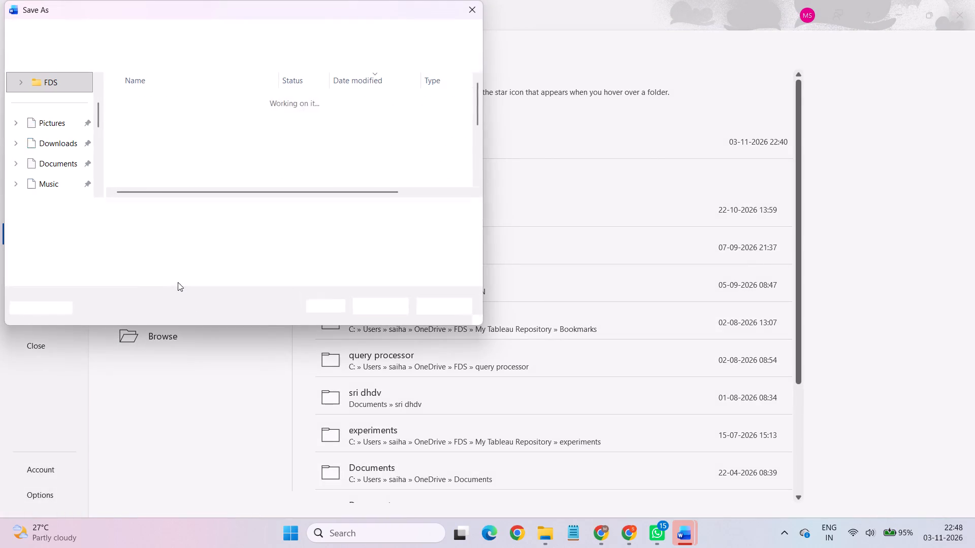
{"action": "left_click", "coordinate": [182, 227]}
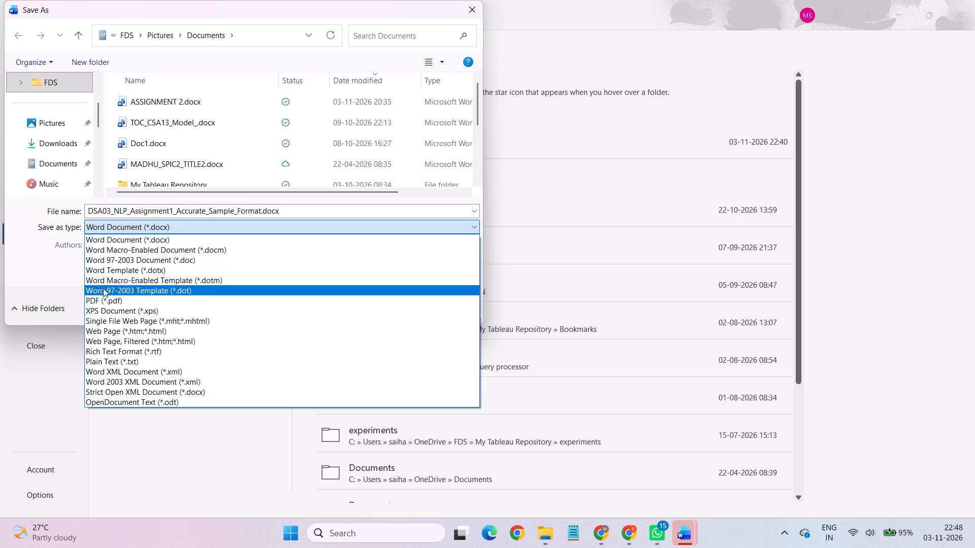
{"action": "left_click", "coordinate": [97, 298]}
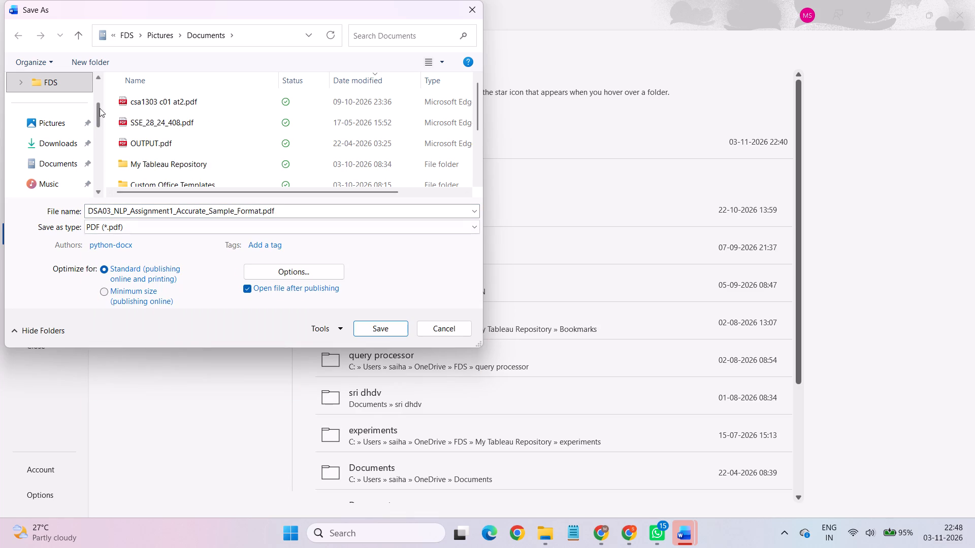
{"action": "double_click", "coordinate": [47, 81]}
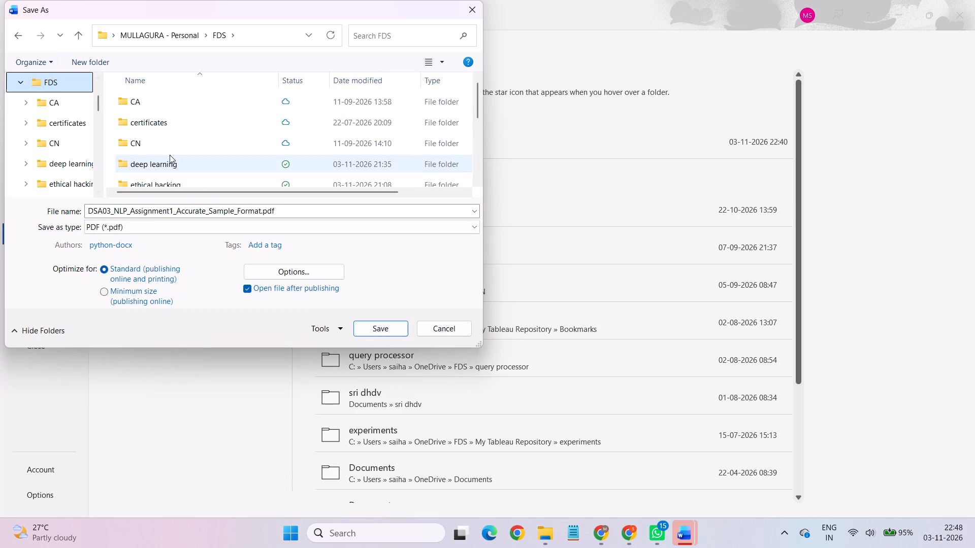
{"action": "double_click", "coordinate": [170, 155]}
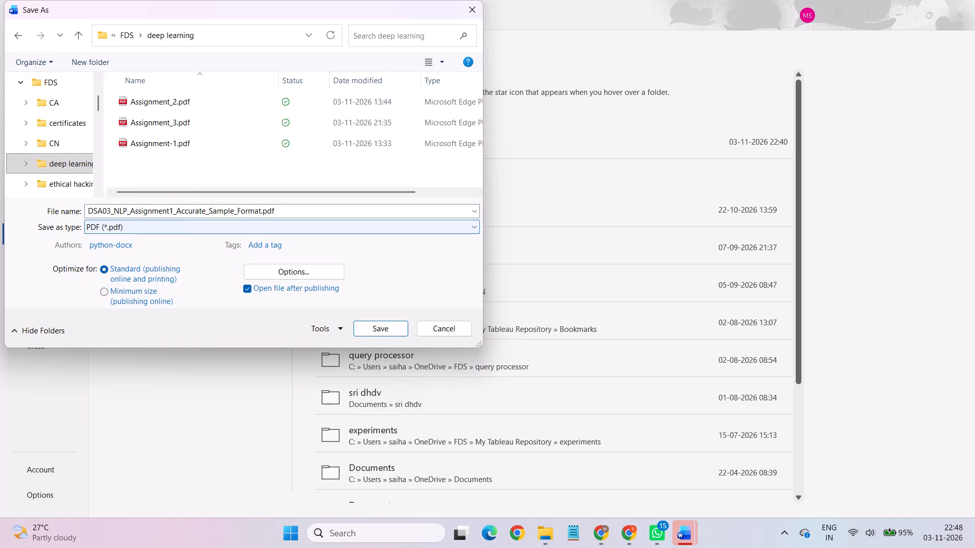
Shorten the PDF's file name to DSA03_NLP_Assignment1.
{"action": "left_click", "coordinate": [258, 210]}
{"action": "left_click", "coordinate": [258, 210]}
{"action": "key", "text": "Right"}
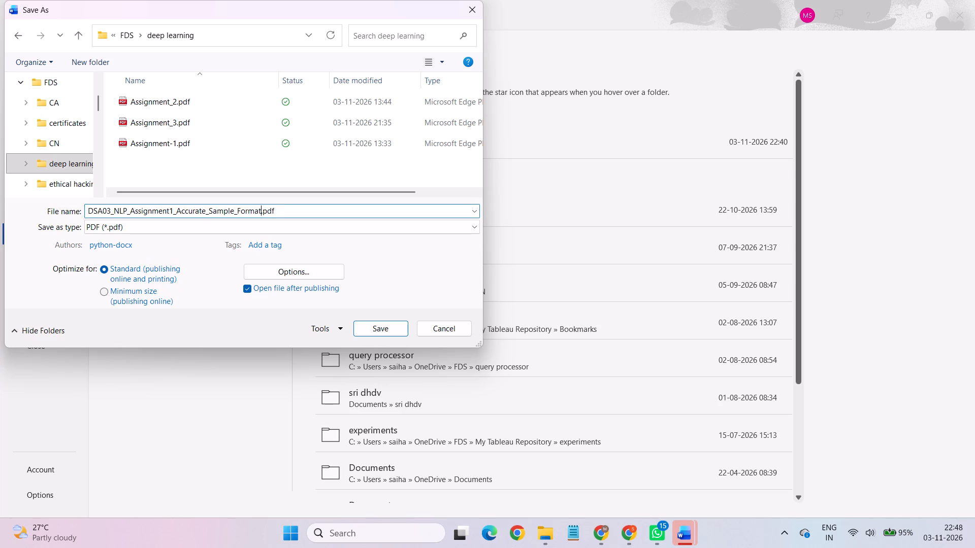
{"action": "key", "text": "BackSpace"}
{"action": "key", "text": "BackSpace"}
{"action": "key", "text": "BackSpace"}
{"action": "key", "text": "BackSpace"}
{"action": "key", "text": "BackSpace"}
{"action": "key", "text": "BackSpace"}
{"action": "key", "text": "BackSpace"}
{"action": "key", "text": "BackSpace"}
{"action": "key", "text": "BackSpace"}
{"action": "key", "text": "BackSpace"}
{"action": "key", "text": "BackSpace"}
{"action": "key", "text": "BackSpace"}
{"action": "key", "text": "BackSpace"}
{"action": "key", "text": "BackSpace"}
{"action": "key", "text": "BackSpace"}
{"action": "key", "text": "BackSpace"}
{"action": "key", "text": "BackSpace"}
{"action": "key", "text": "BackSpace"}
{"action": "key", "text": "BackSpace"}
{"action": "key", "text": "BackSpace"}
{"action": "key", "text": "BackSpace"}
{"action": "key", "text": "BackSpace"}
{"action": "key", "text": "BackSpace"}
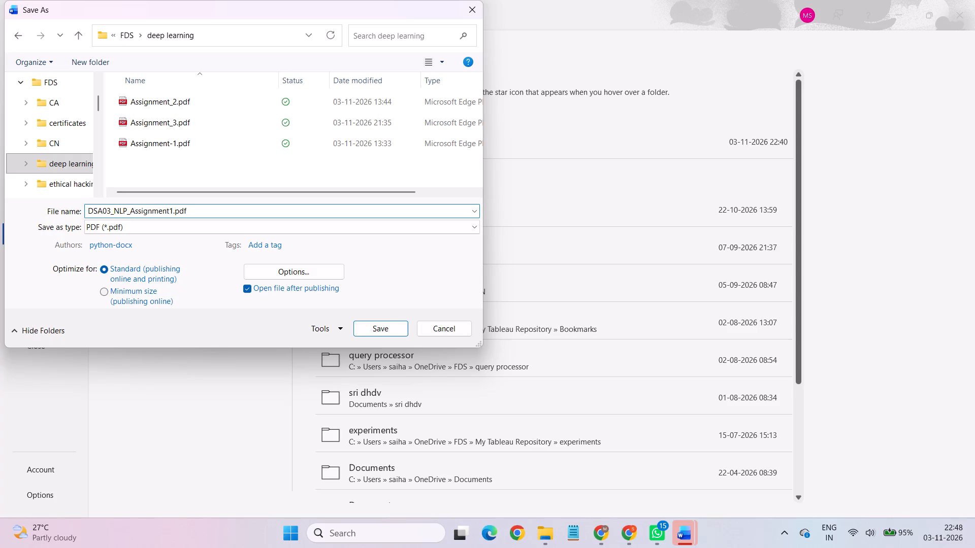
Save the assignment as a PDF with the chosen name and folder, and close the published copy that opens.
{"action": "left_click", "coordinate": [393, 330]}
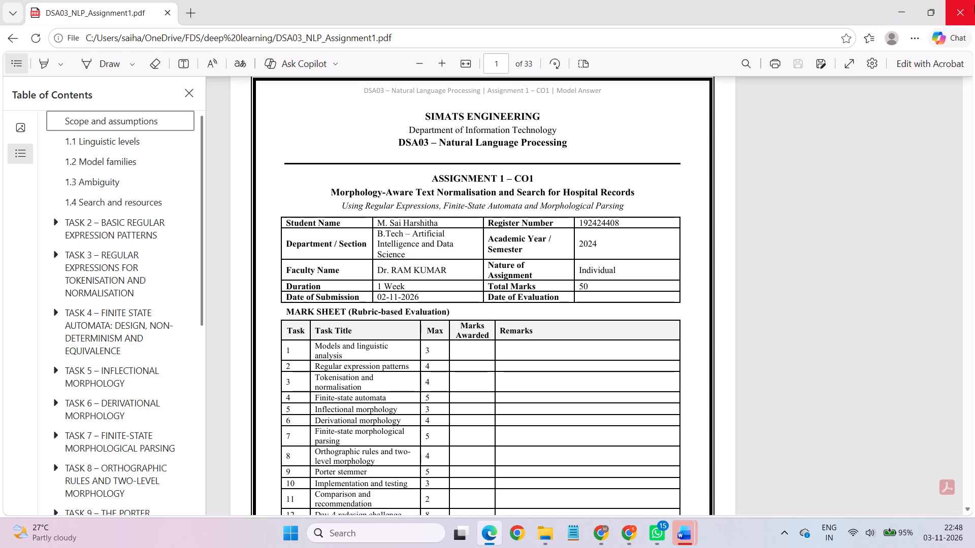
{"action": "left_click", "coordinate": [958, 8]}
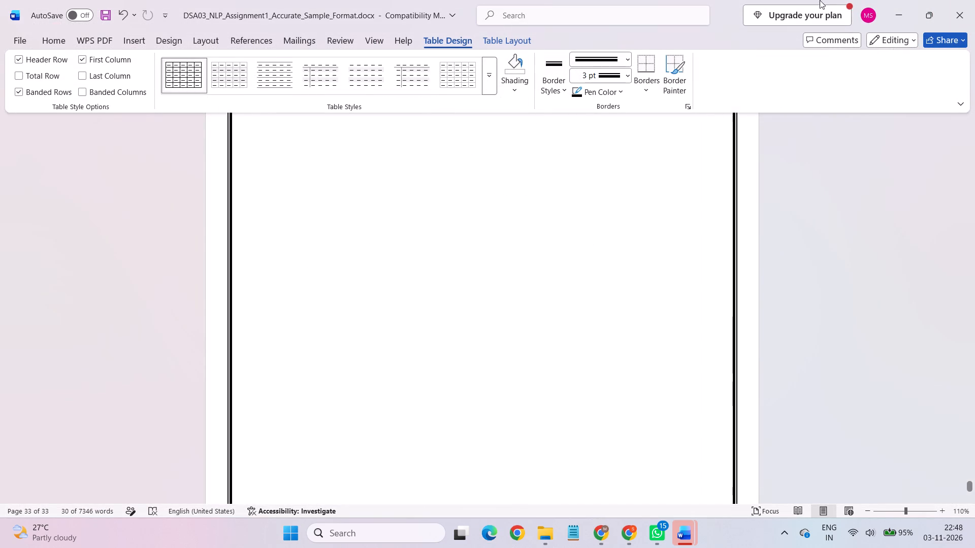
Close the DSA03_NLP_Assignment1_Accurate_Sample_Format document without saving its changes.
{"action": "left_click", "coordinate": [956, 13]}
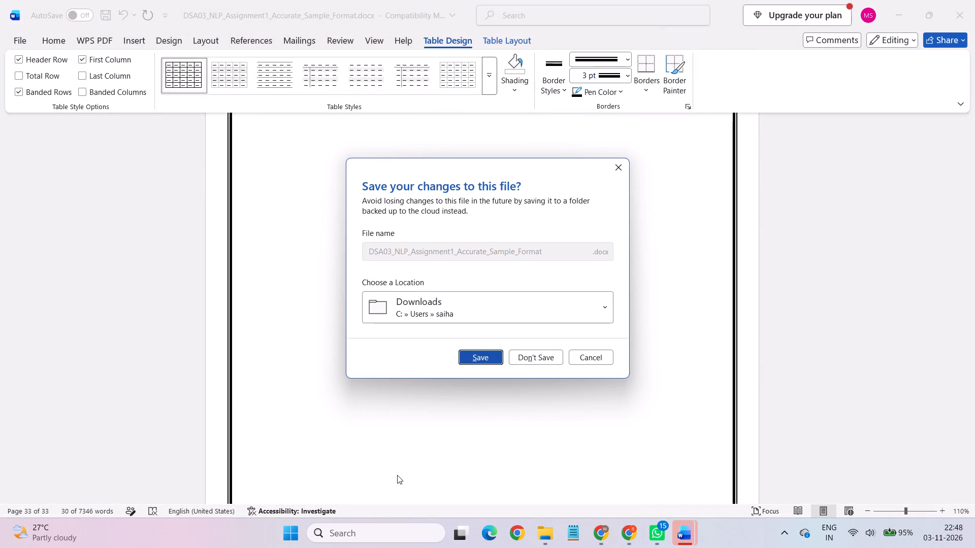
{"action": "left_click", "coordinate": [543, 356]}
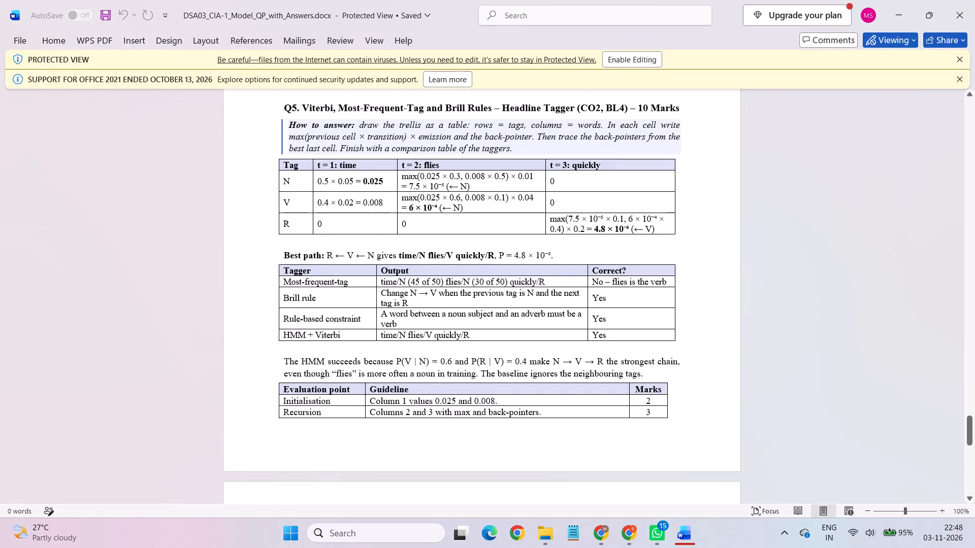
Close the protected DSA03_CIA-1_Model_QP_with_Answers document and the Downloads folder window.
{"action": "left_click", "coordinate": [964, 11]}
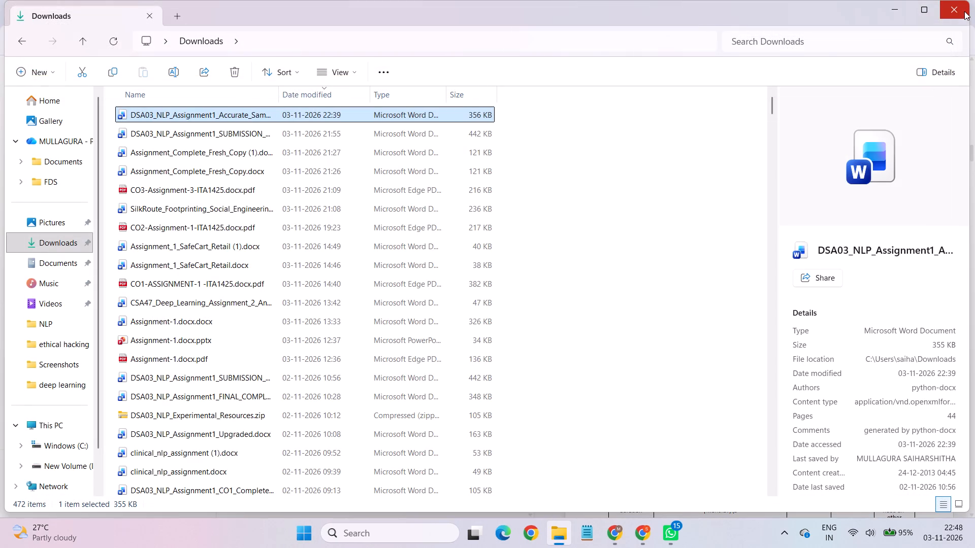
{"action": "left_click", "coordinate": [939, 16]}
{"action": "left_click", "coordinate": [939, 16]}
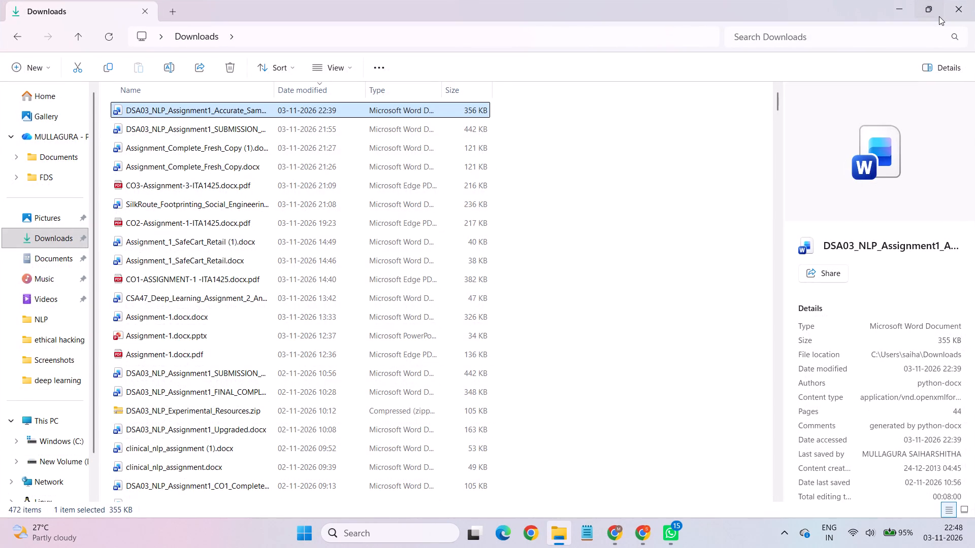
{"action": "left_click", "coordinate": [950, 12]}
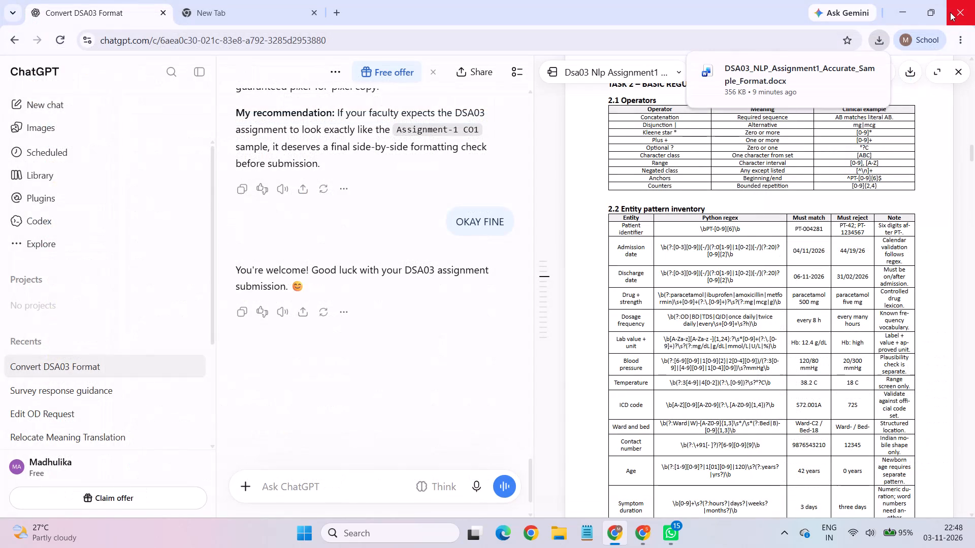